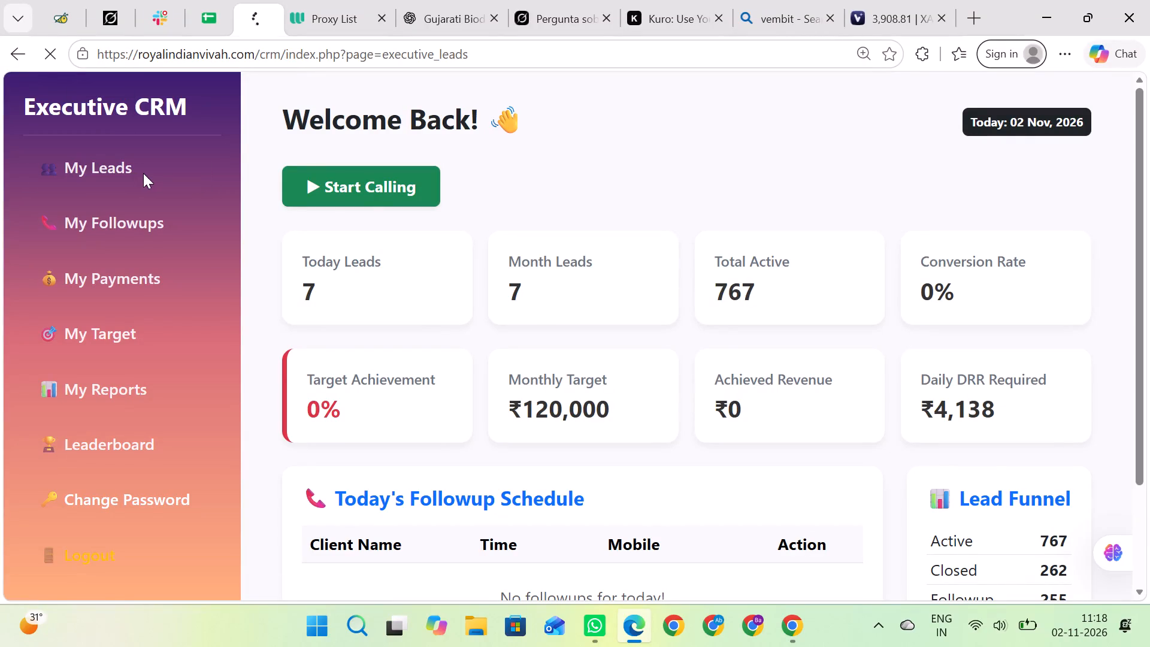
Open the profile of the first new lead in the executive leads list, the one whose name shows as question marks.
scroll(290, 331, down, 1)
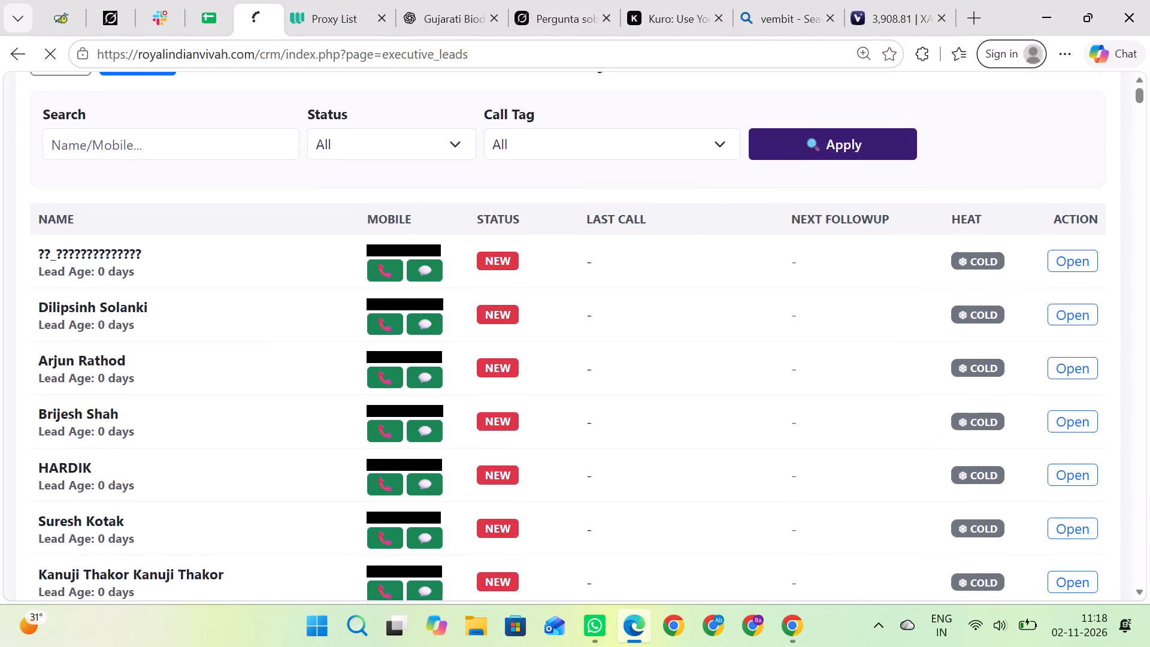
scroll(290, 331, down, 1)
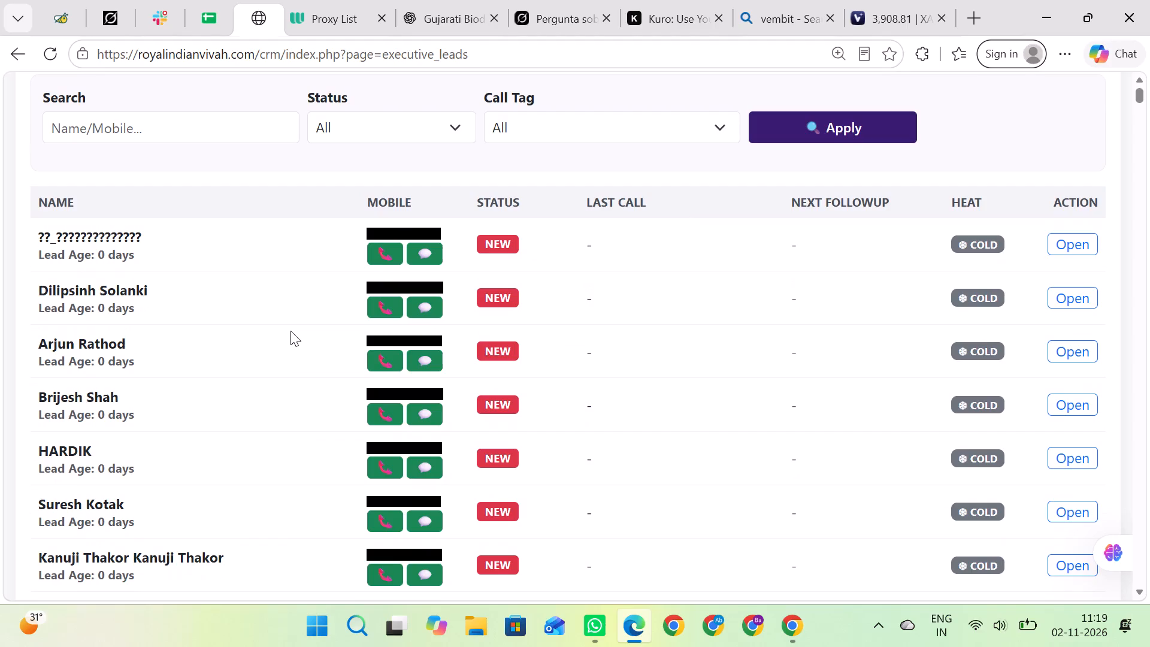
click(1085, 249)
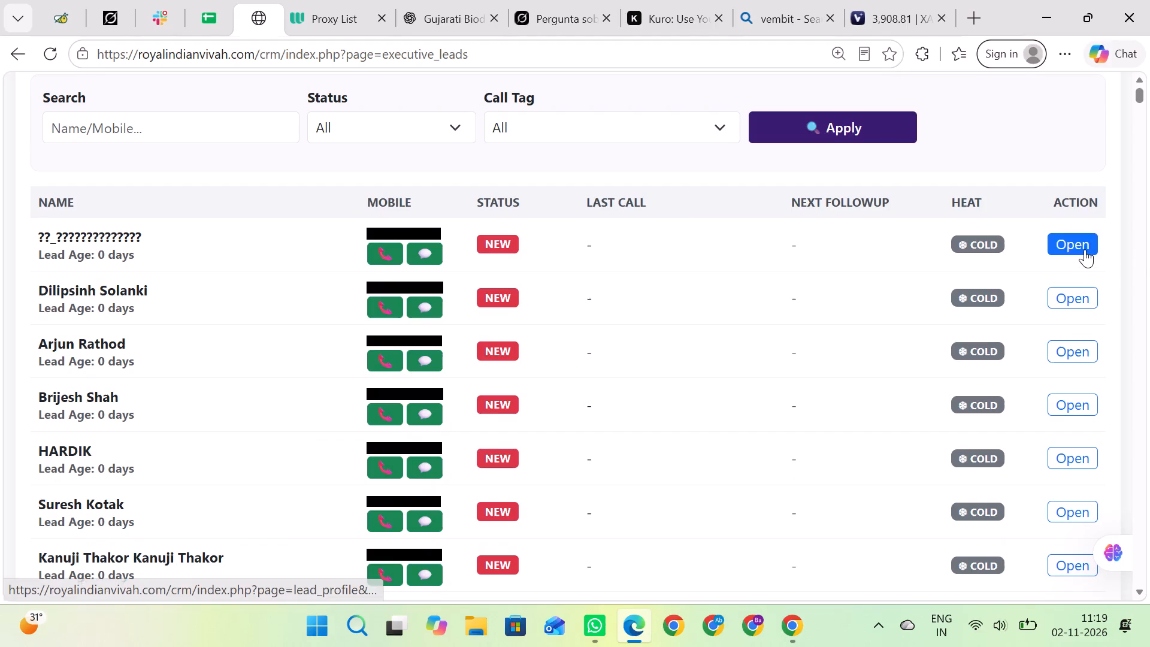
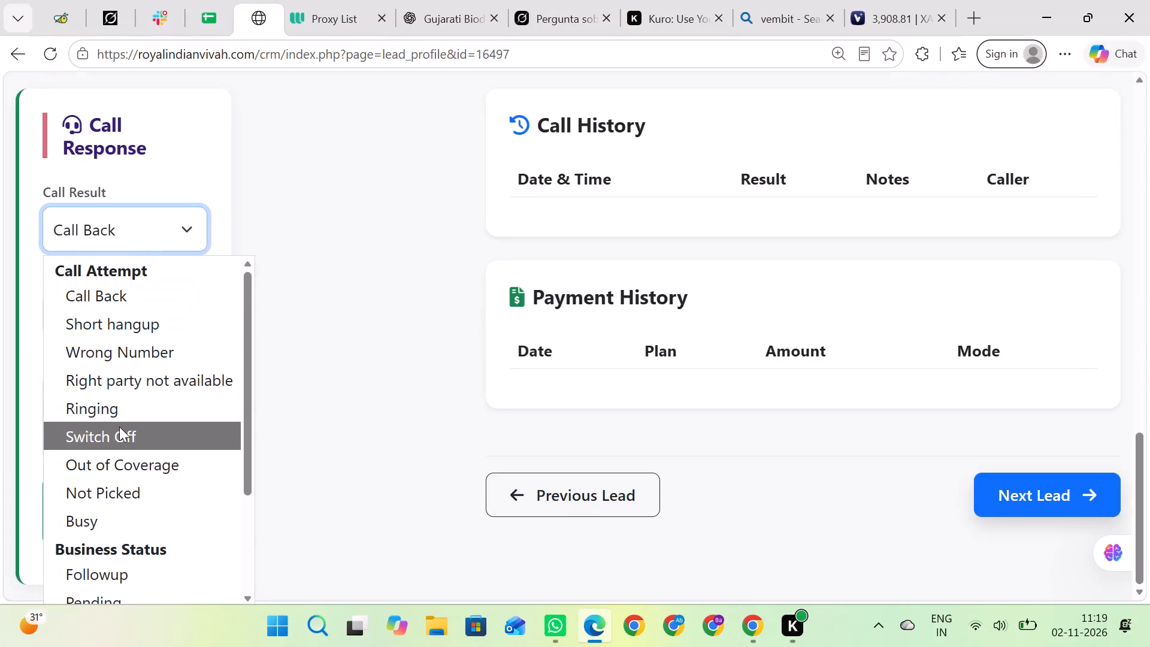
Record the call result for this lead as Ringing and save the call details.
click(125, 404)
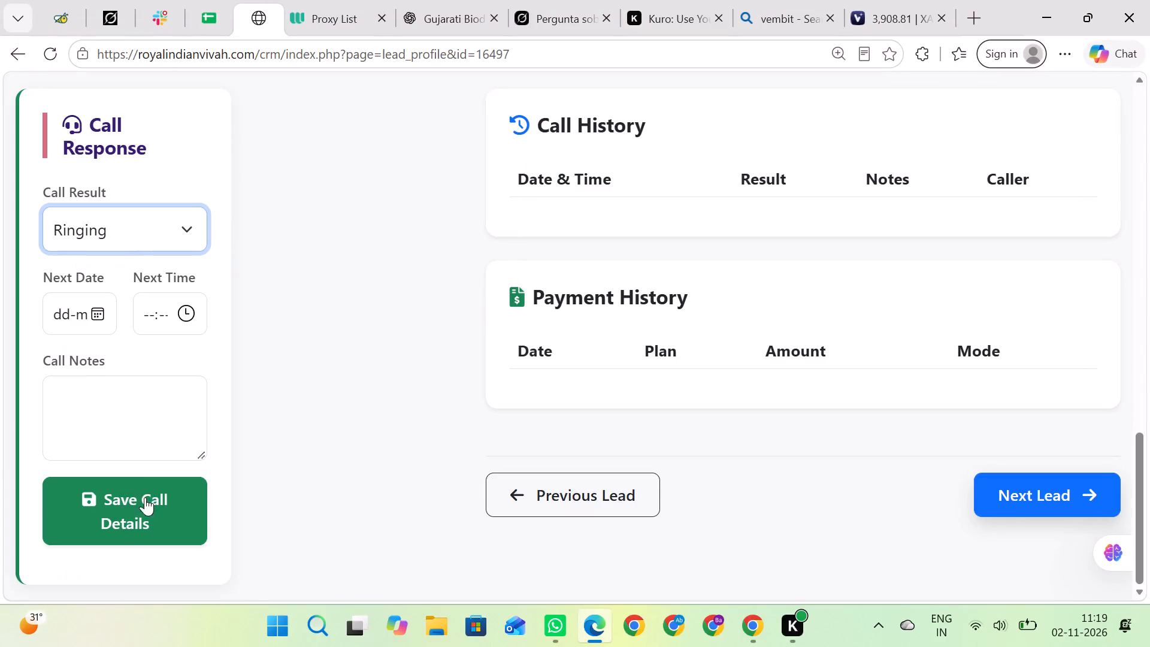
click(156, 516)
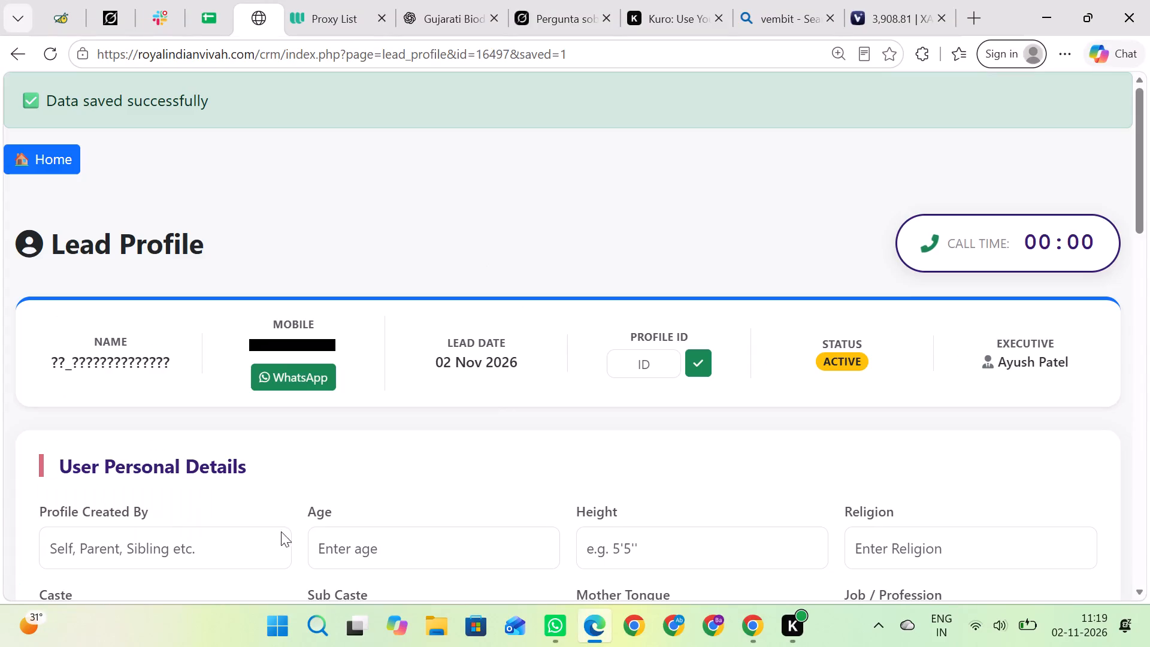
Move on to the next lead's profile.
scroll(834, 525, down, 10)
click(1029, 522)
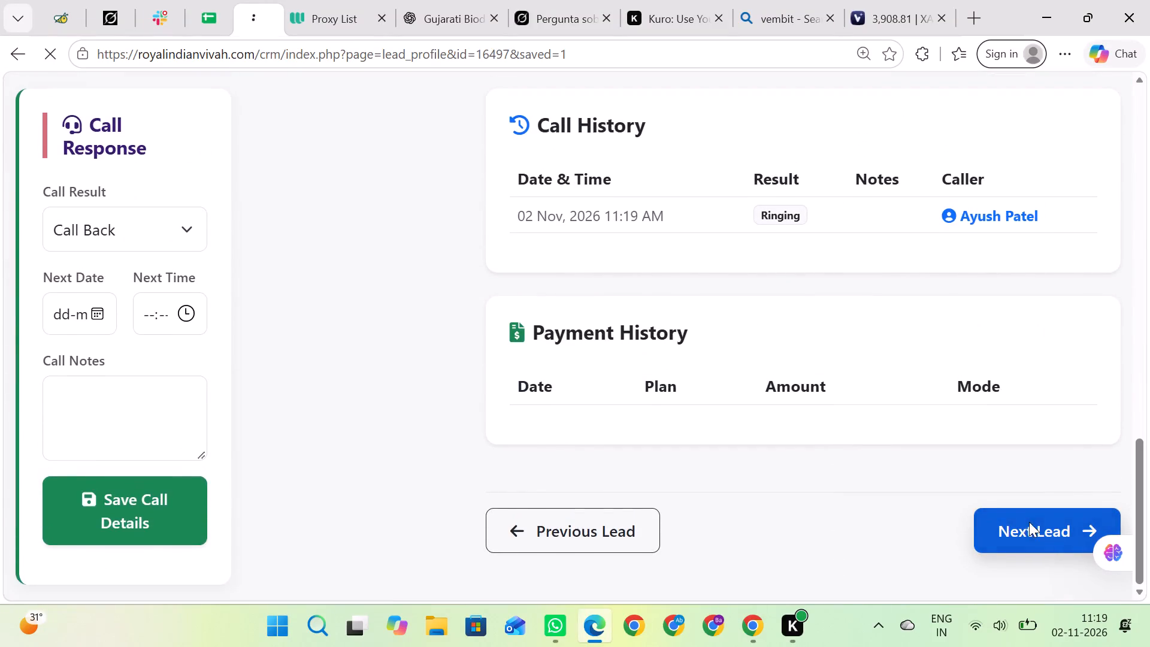
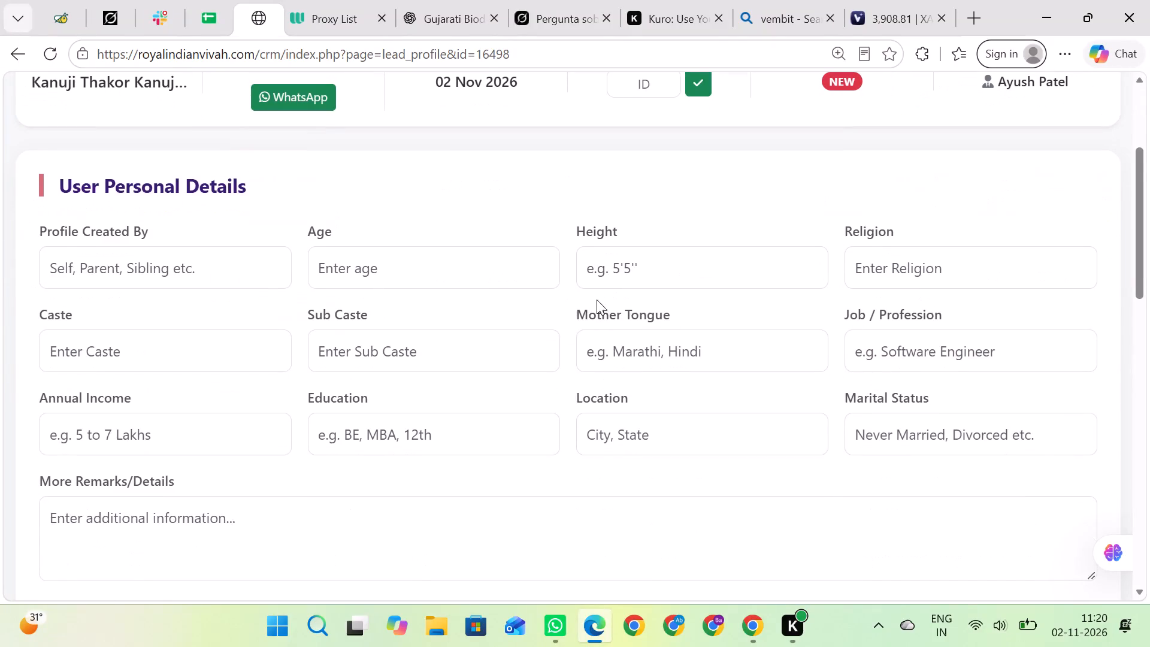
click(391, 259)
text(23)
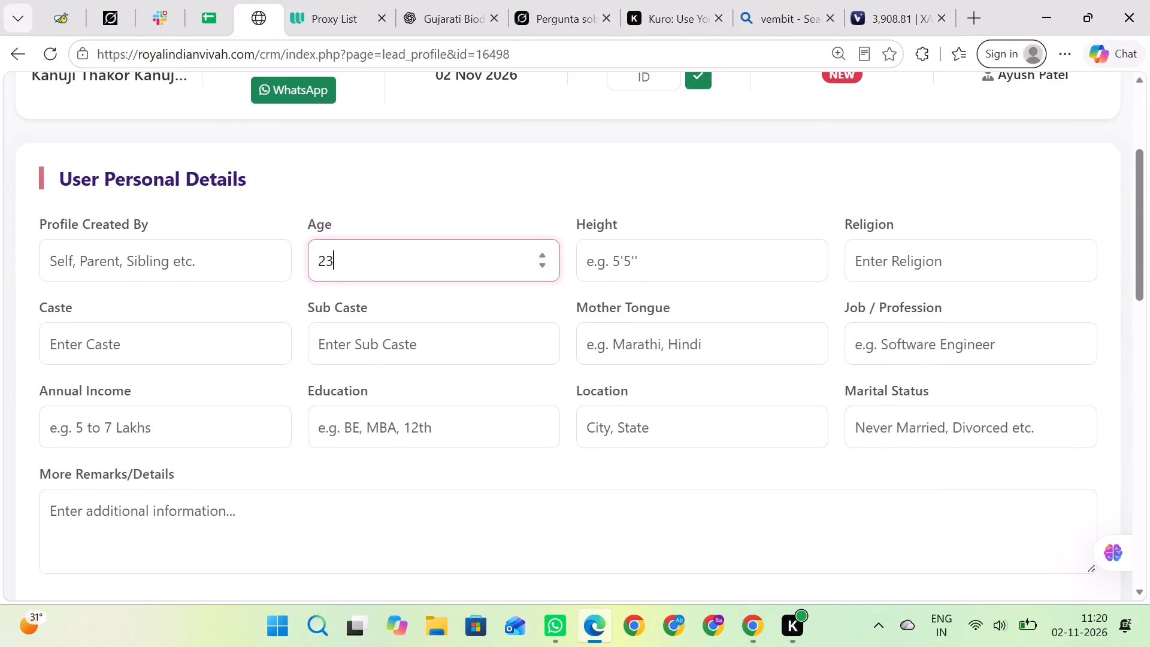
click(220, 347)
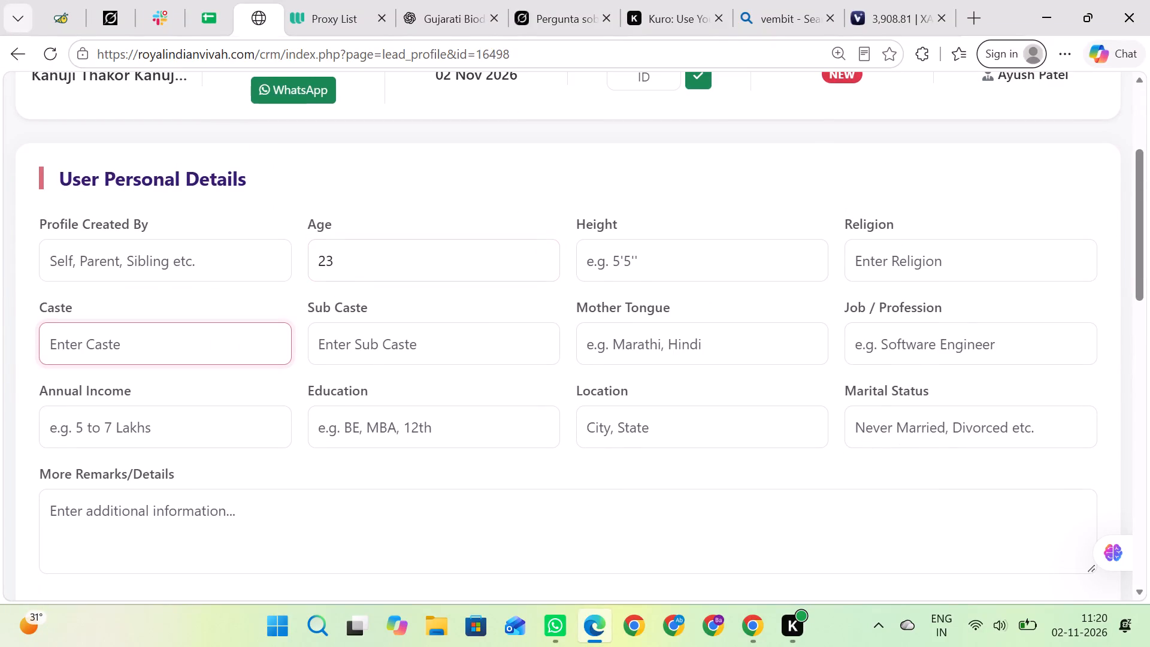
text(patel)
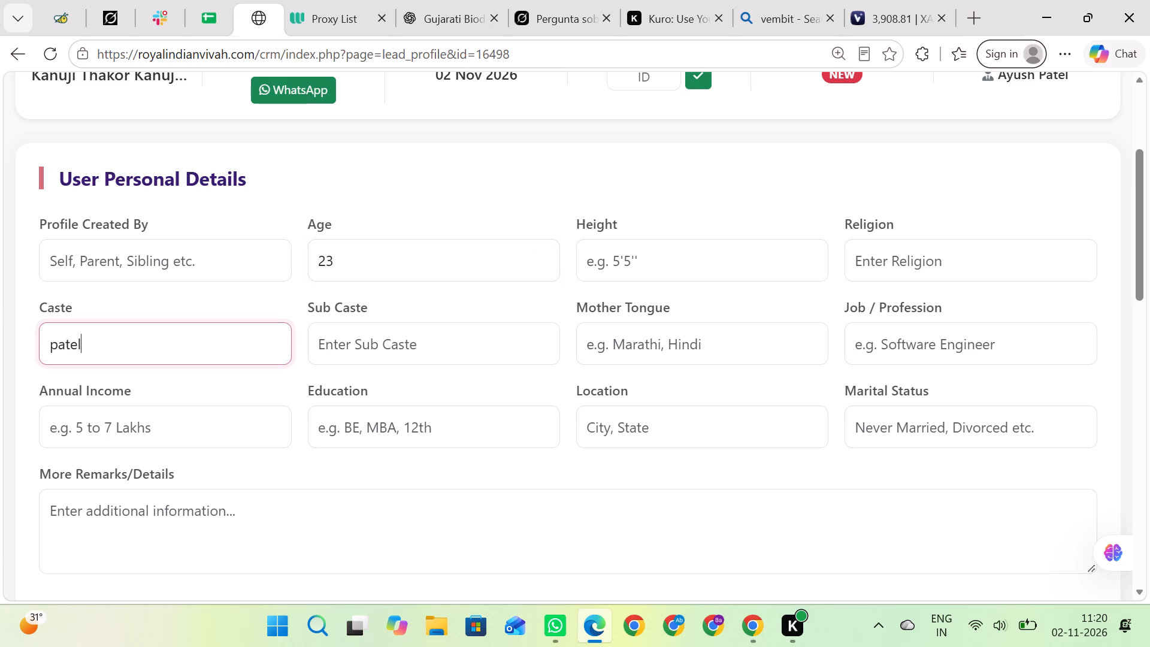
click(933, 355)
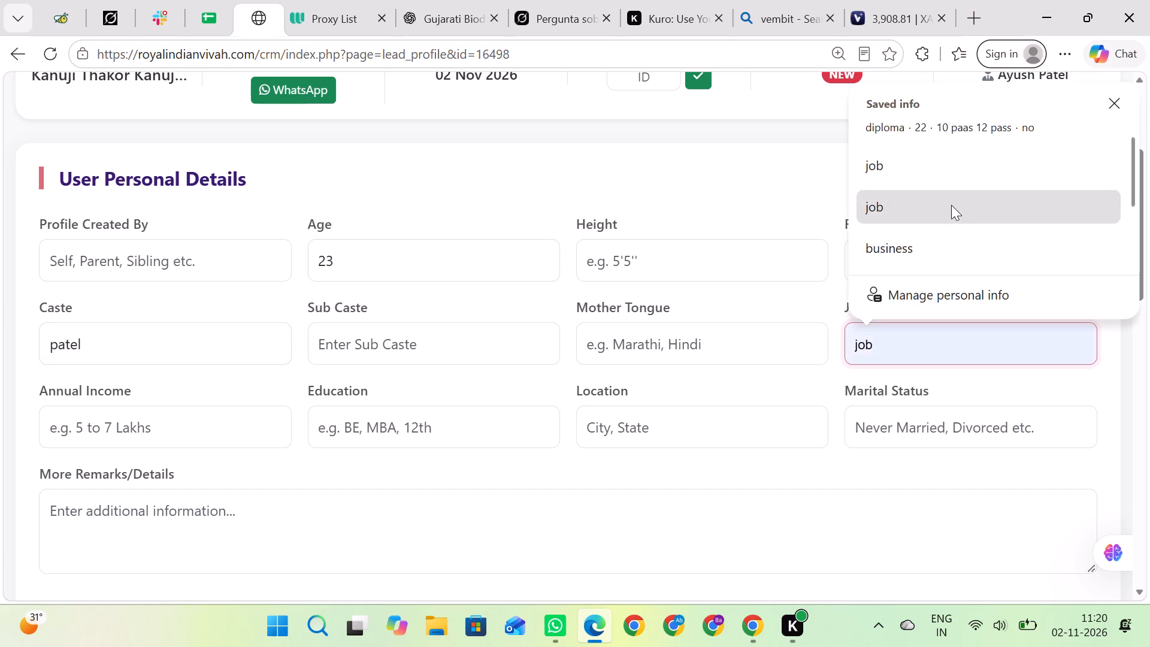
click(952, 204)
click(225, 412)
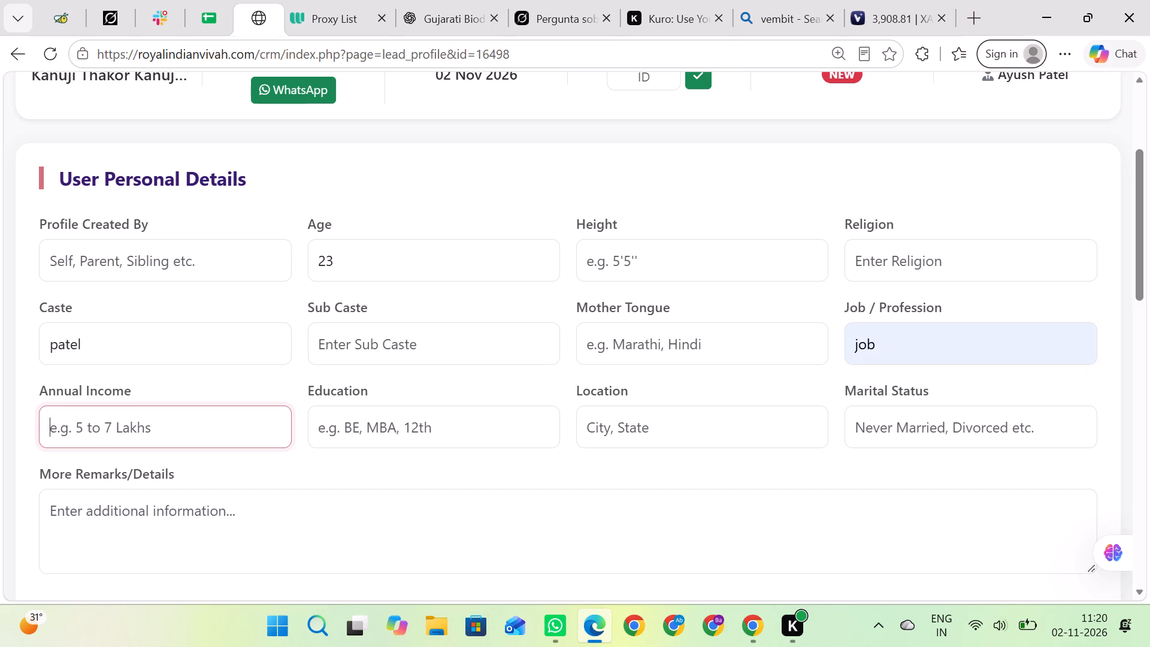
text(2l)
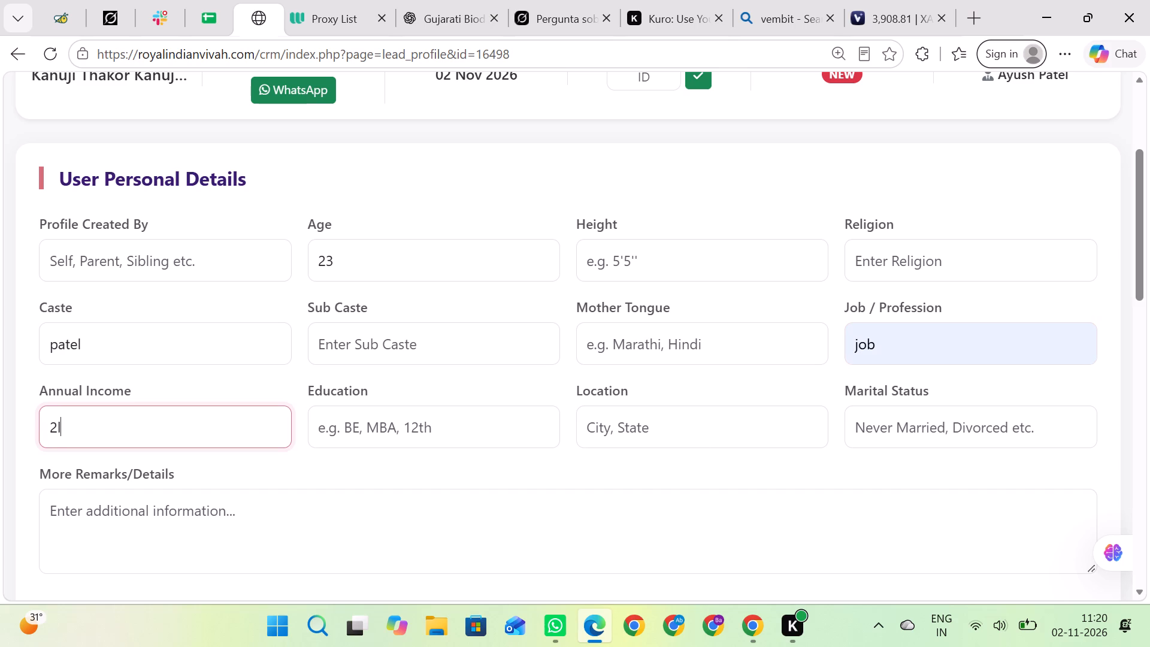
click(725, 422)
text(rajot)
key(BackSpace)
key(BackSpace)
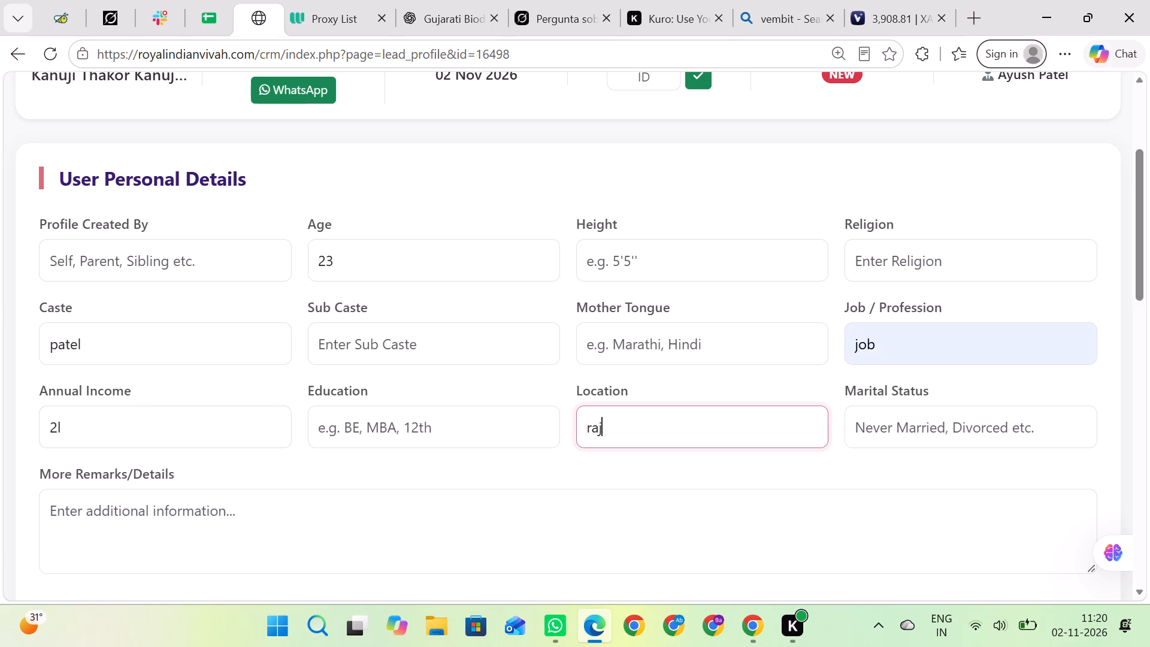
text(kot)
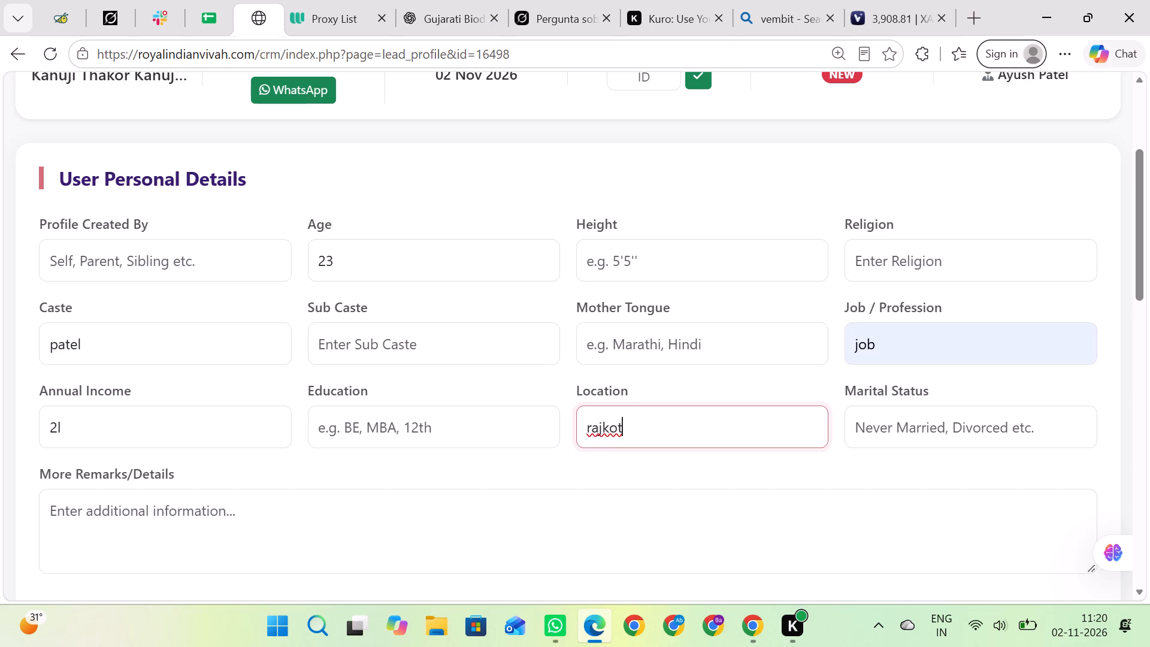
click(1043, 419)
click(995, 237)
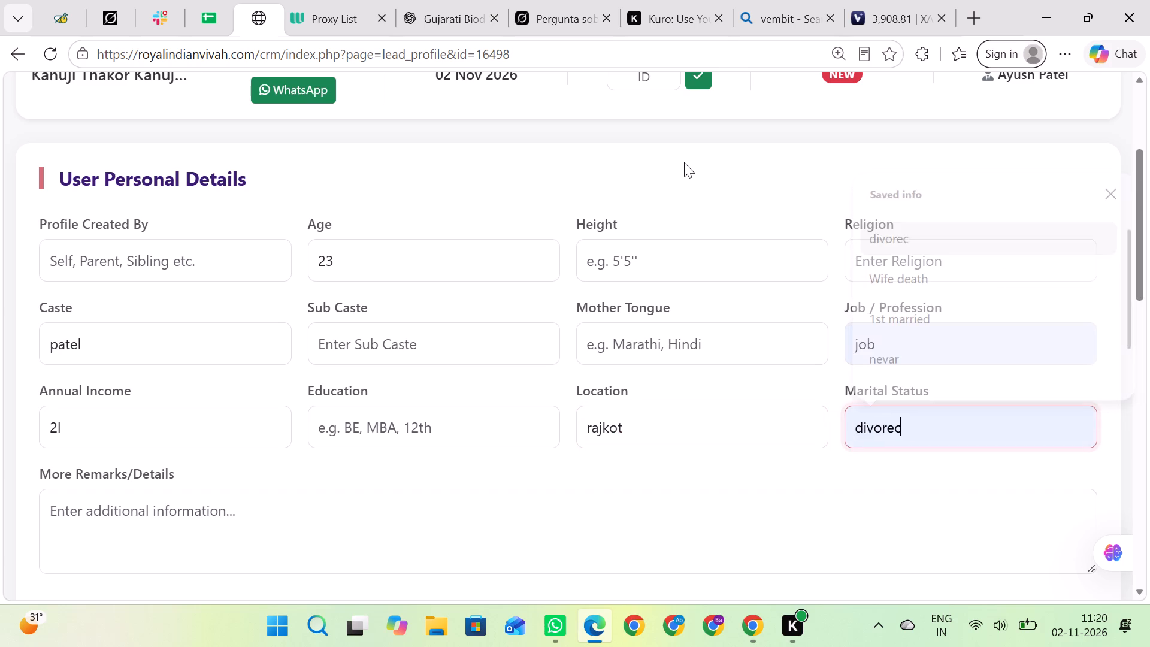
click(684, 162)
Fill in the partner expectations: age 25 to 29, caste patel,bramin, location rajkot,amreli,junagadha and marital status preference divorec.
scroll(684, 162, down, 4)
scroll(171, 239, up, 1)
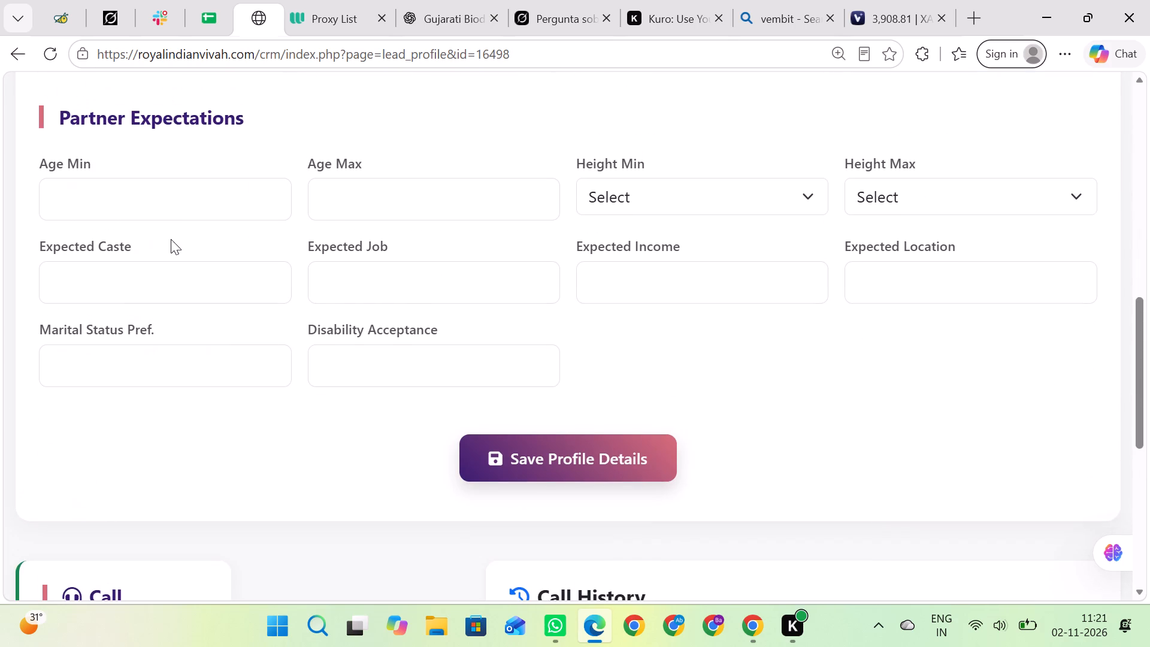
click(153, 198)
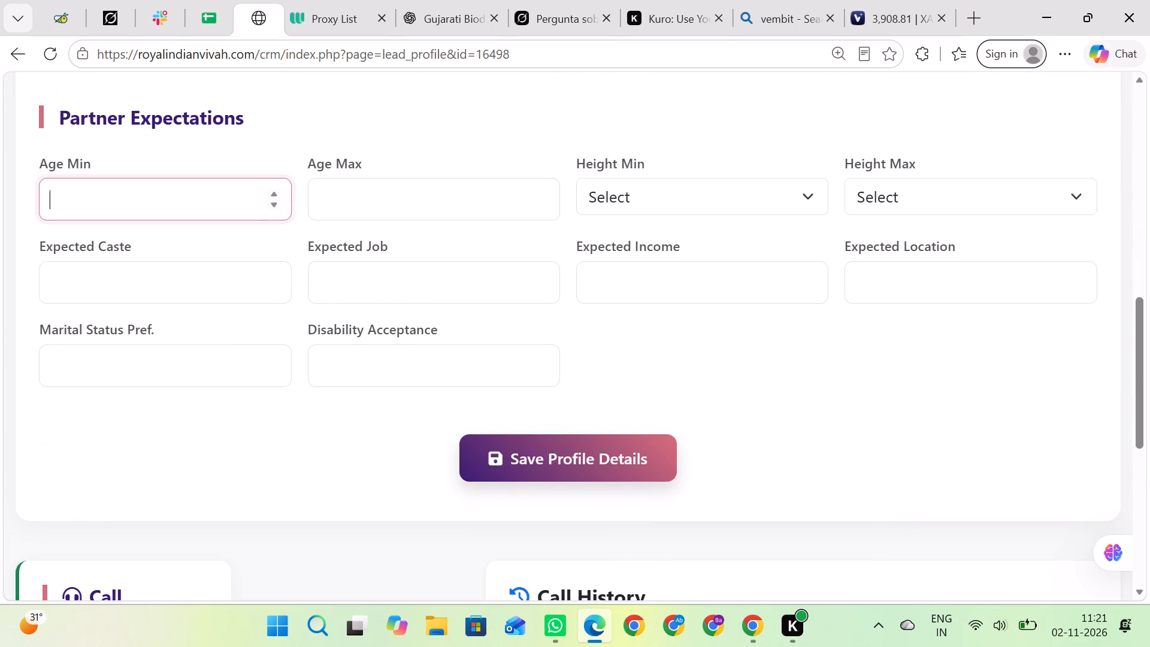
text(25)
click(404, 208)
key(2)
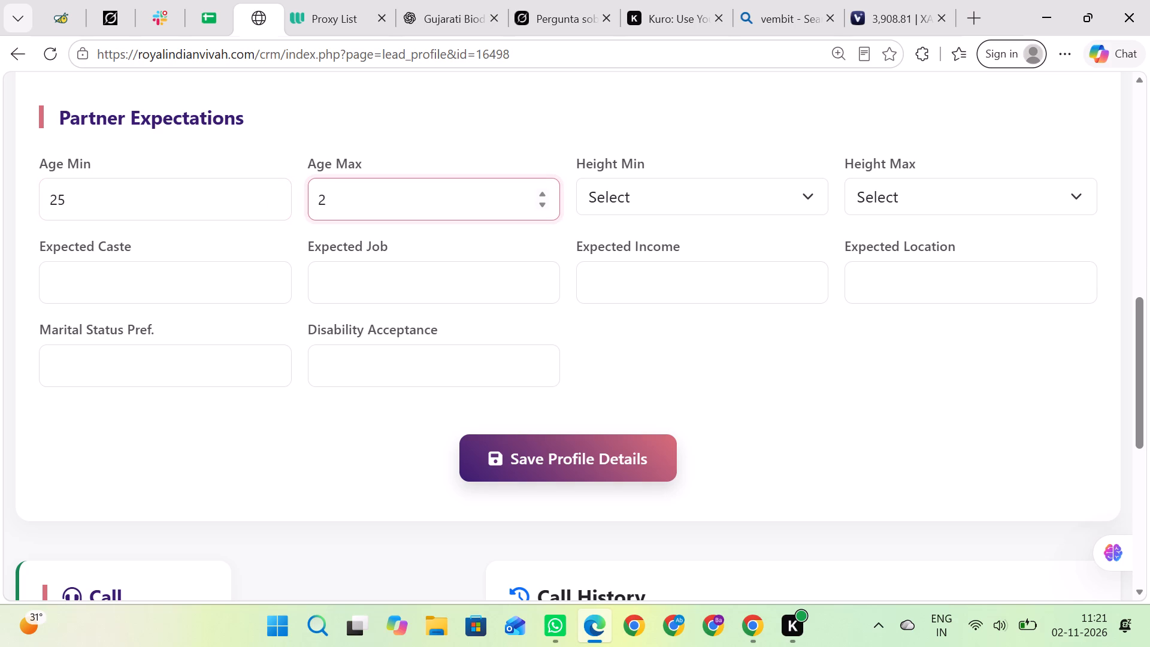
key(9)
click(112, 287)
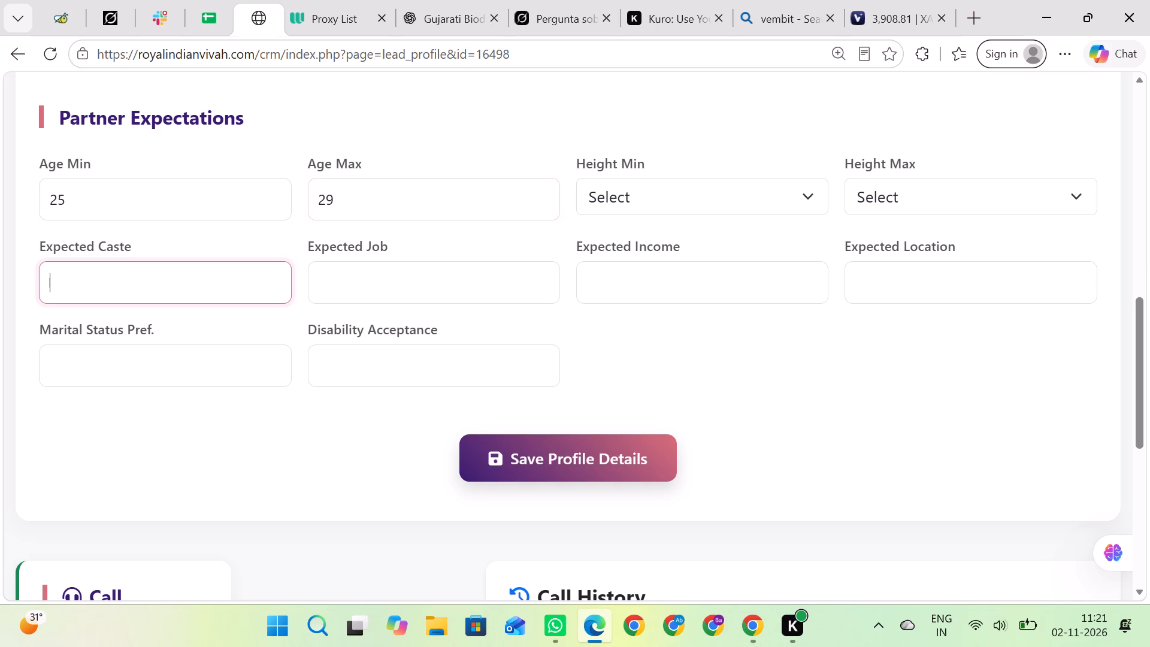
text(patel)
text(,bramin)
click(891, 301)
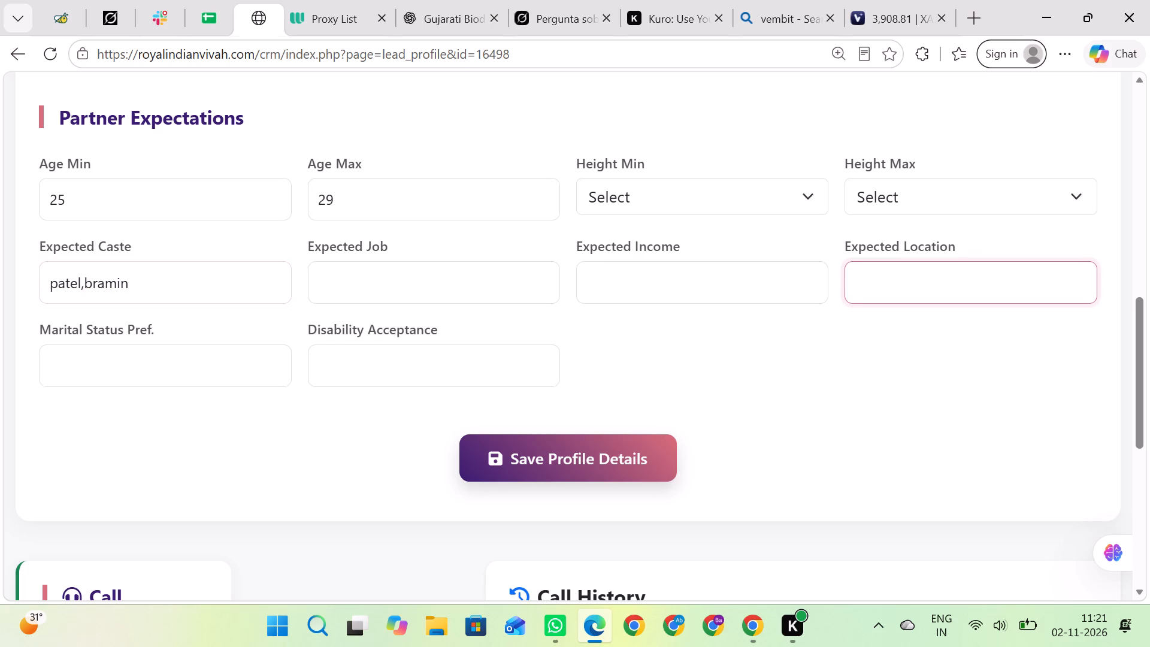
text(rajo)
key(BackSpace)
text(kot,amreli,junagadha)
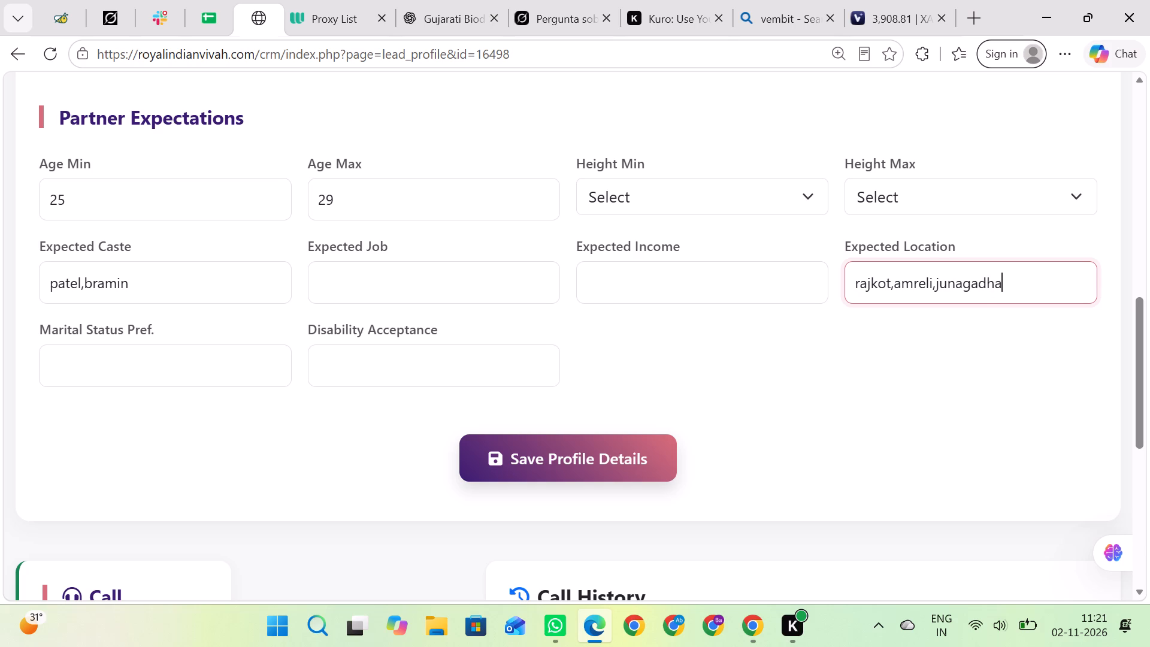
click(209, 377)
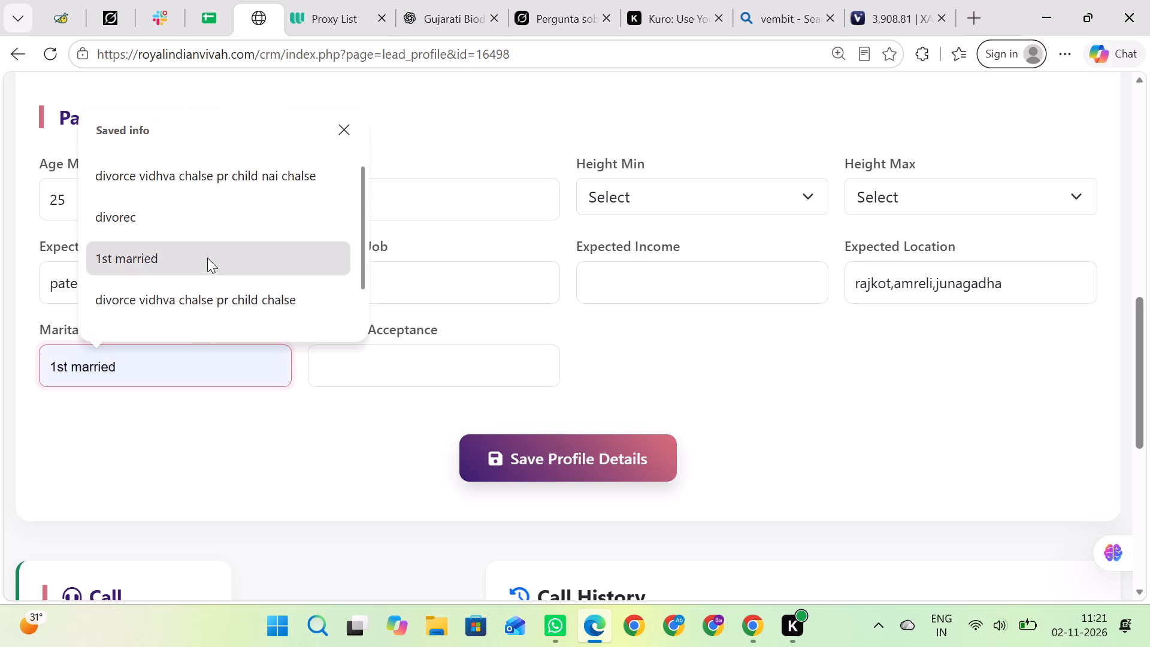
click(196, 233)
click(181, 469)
Record the call result for this lead as Ringing and save the call details.
scroll(181, 469, down, 3)
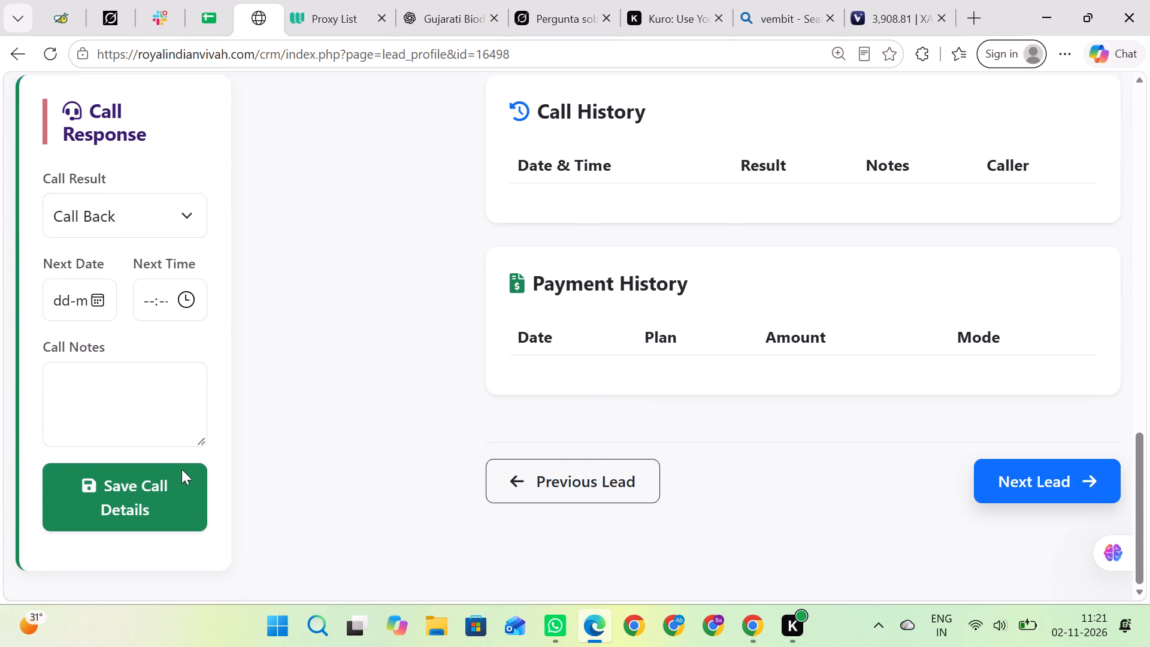
click(143, 220)
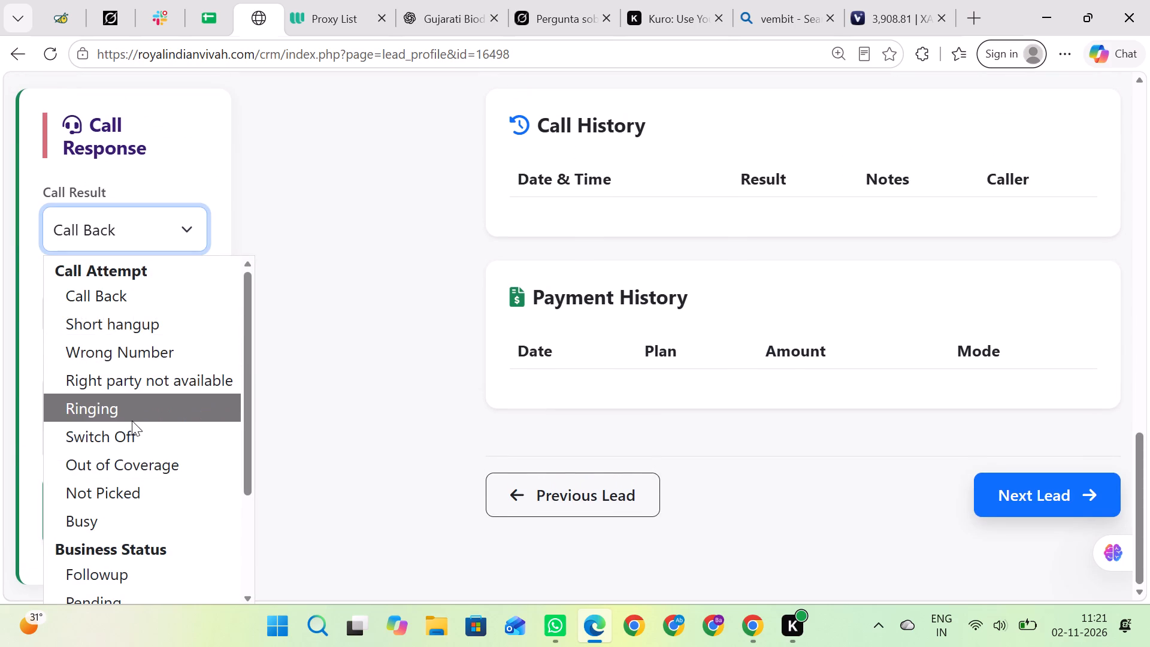
click(133, 409)
click(161, 524)
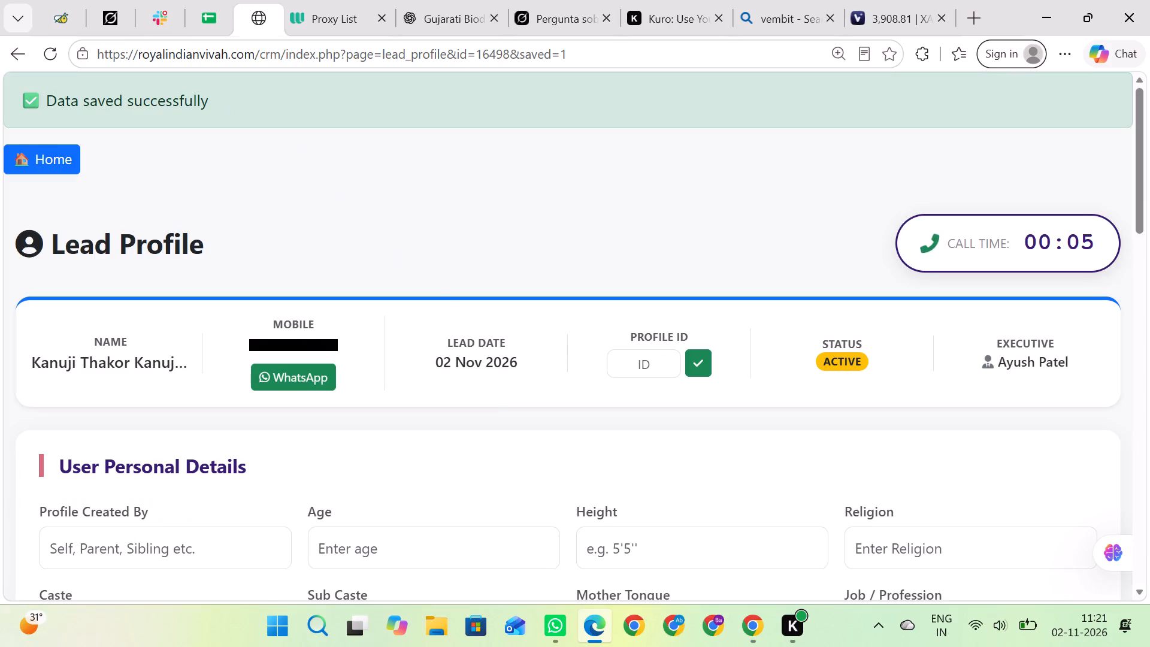
Return to the list of assigned leads and open the first lead, the one whose name shows as question marks.
click(28, 163)
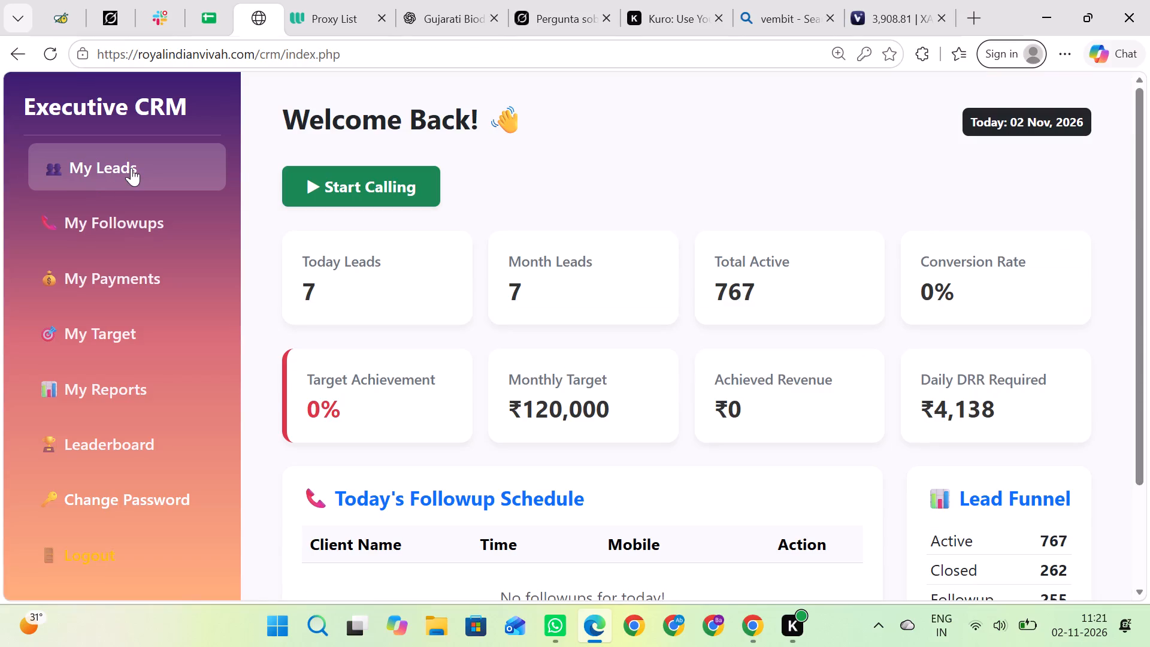
click(131, 168)
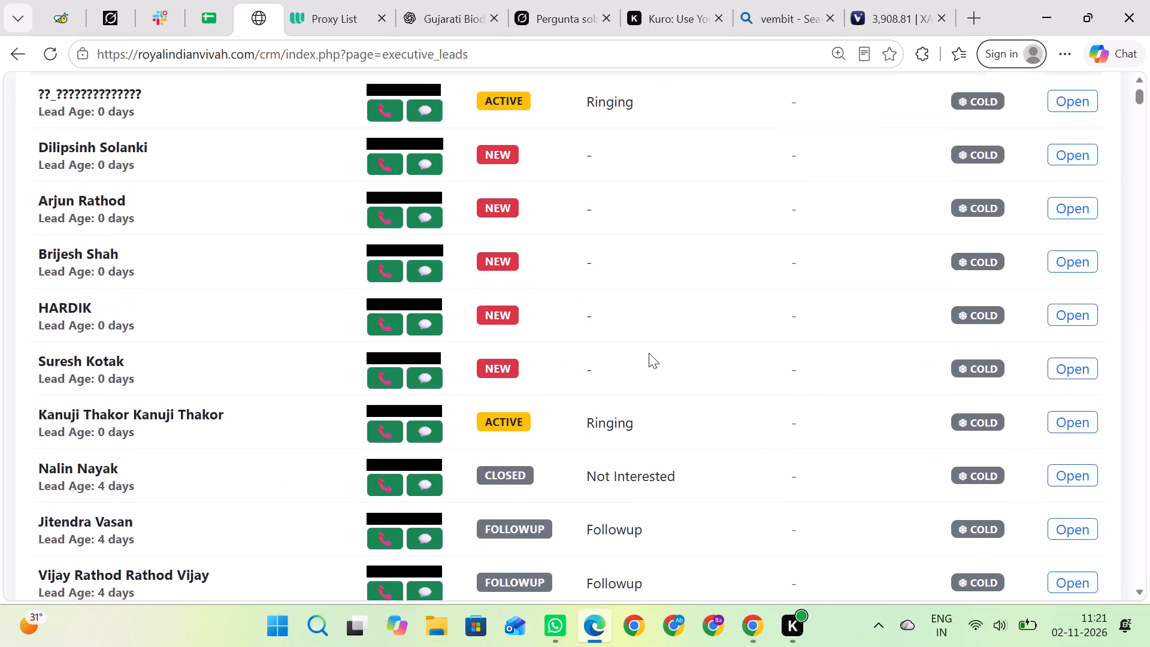
click(1088, 225)
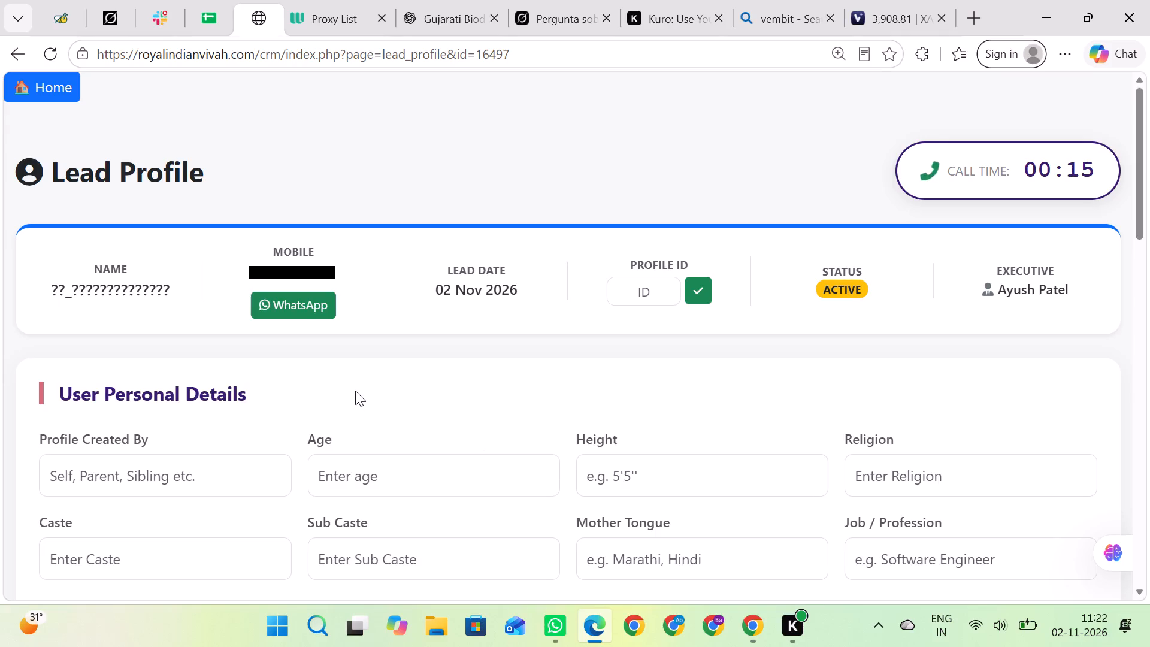
Record the call result for this lead as Not Interested and save the call details.
scroll(355, 391, down, 2)
click(432, 331)
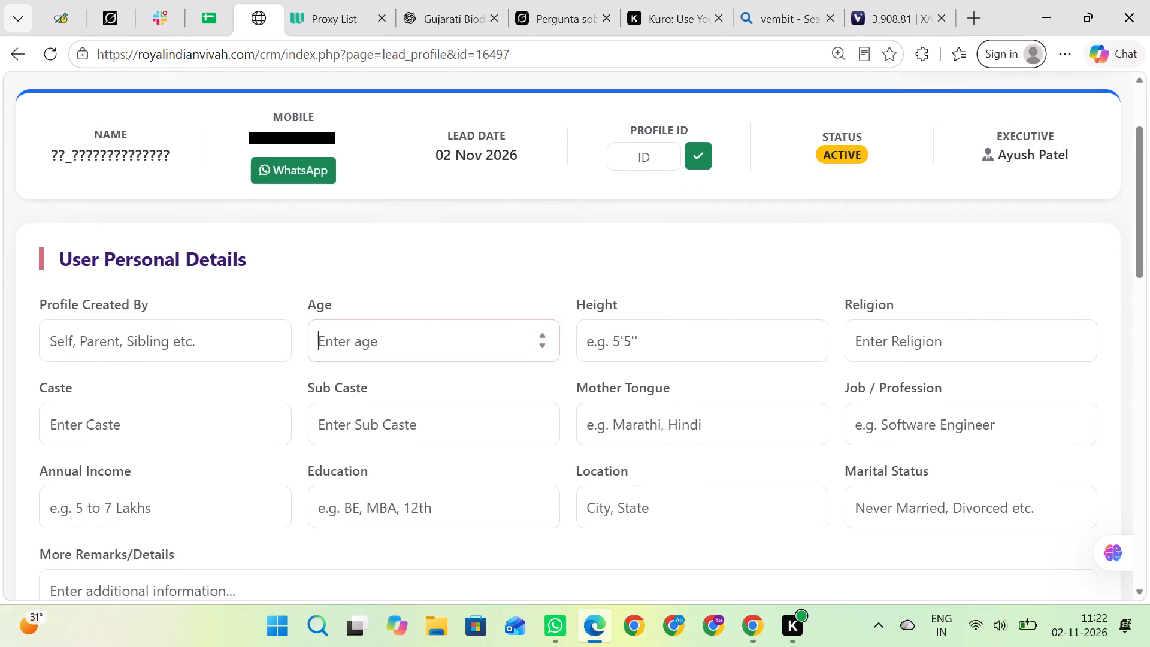
scroll(441, 271, down, 2)
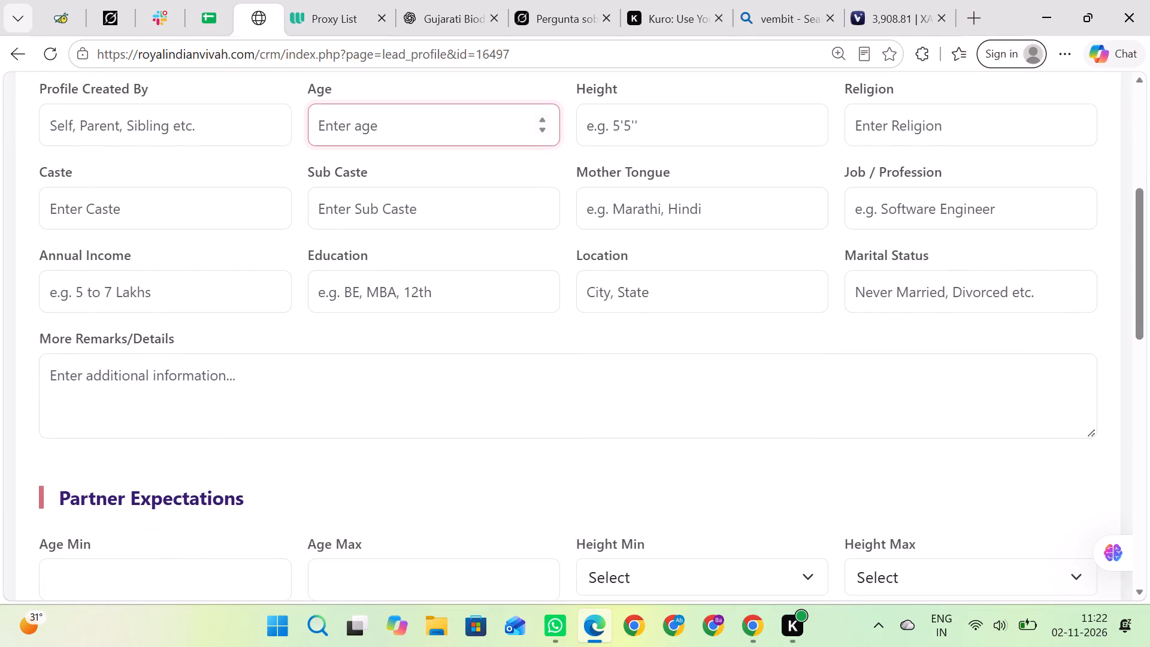
scroll(440, 253, up, 1)
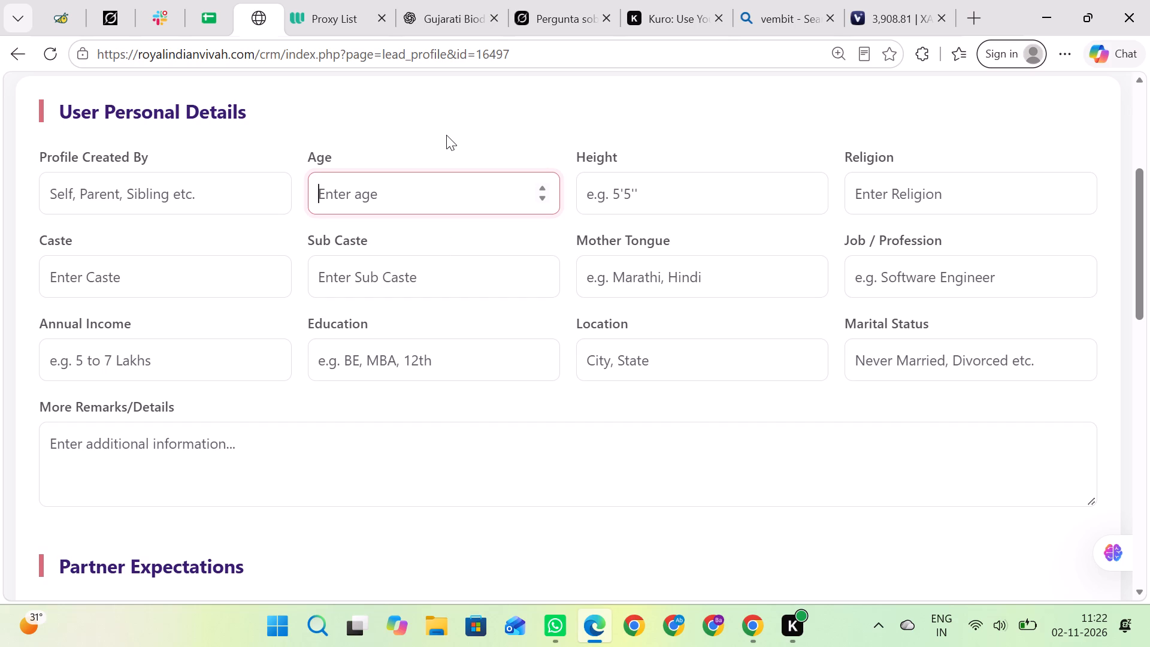
click(435, 159)
scroll(435, 159, down, 2)
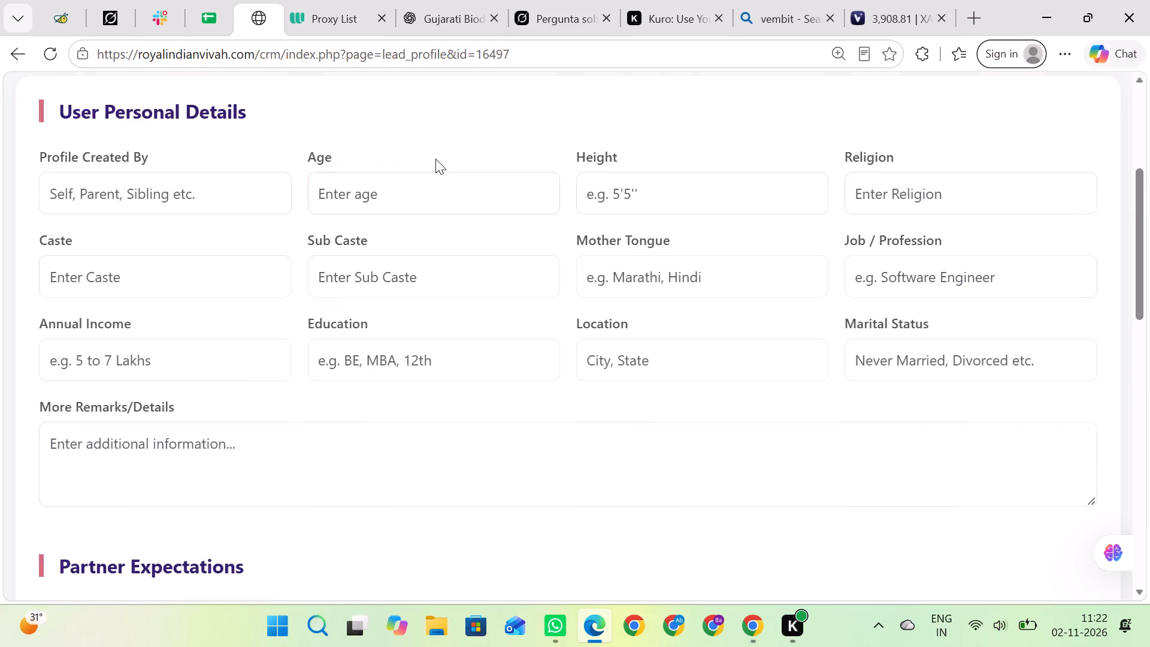
scroll(435, 159, down, 5)
click(170, 225)
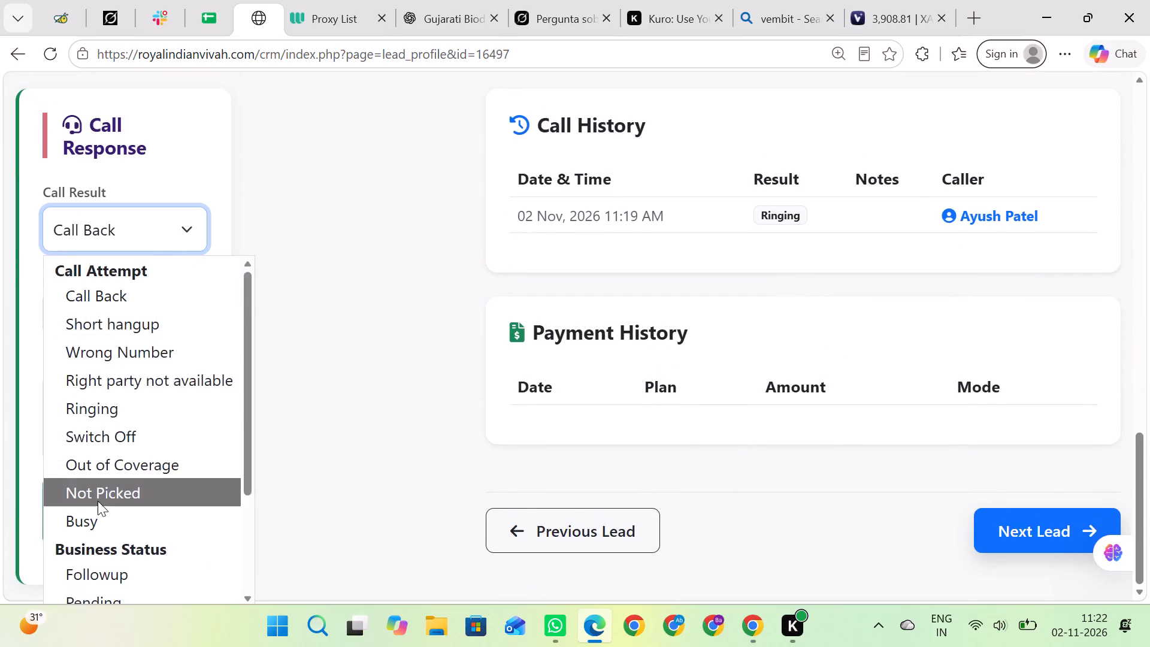
scroll(98, 501, down, 3)
click(119, 536)
click(159, 498)
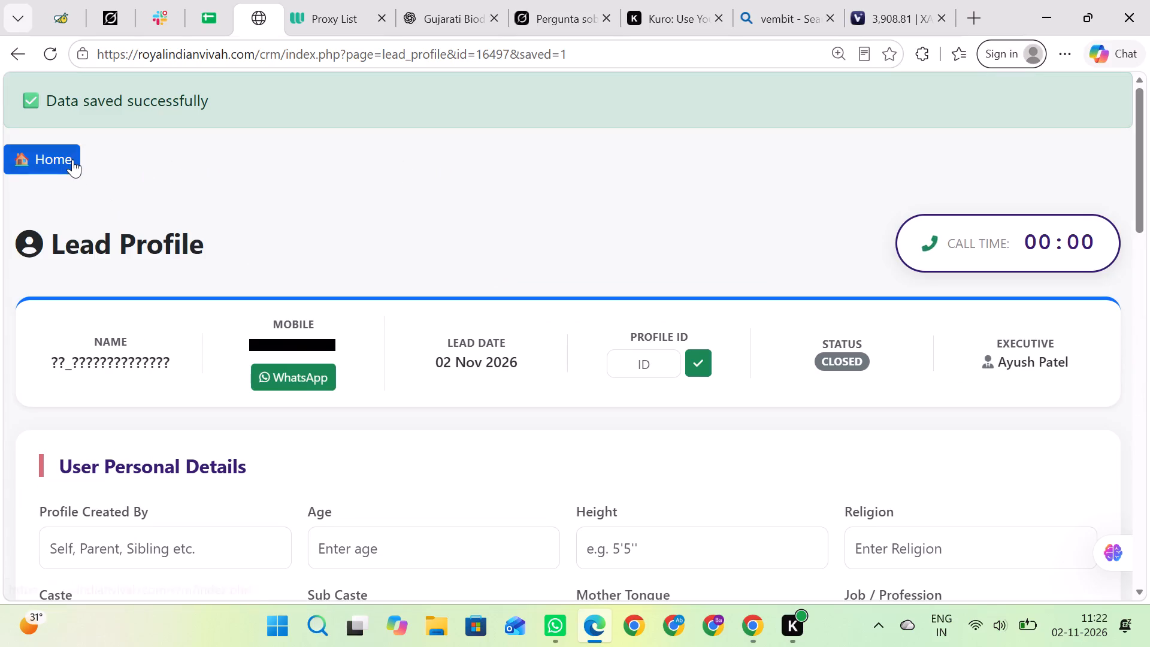
Return to the list of assigned leads and open the profile of the first lead with status New.
click(72, 159)
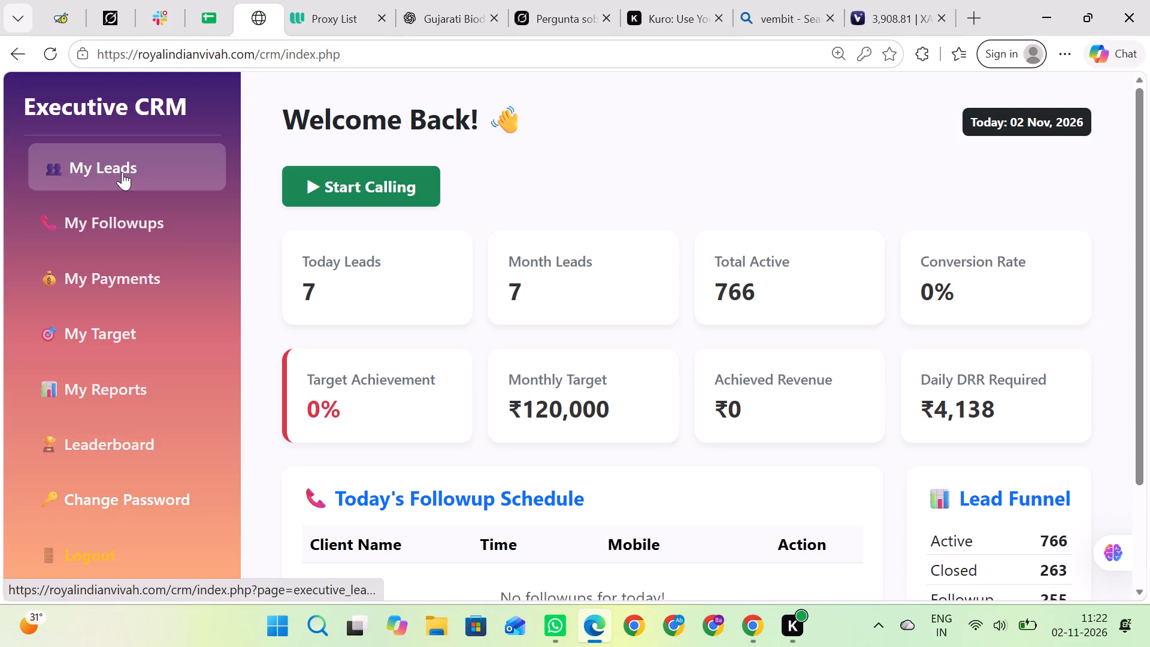
click(122, 172)
scroll(598, 283, down, 1)
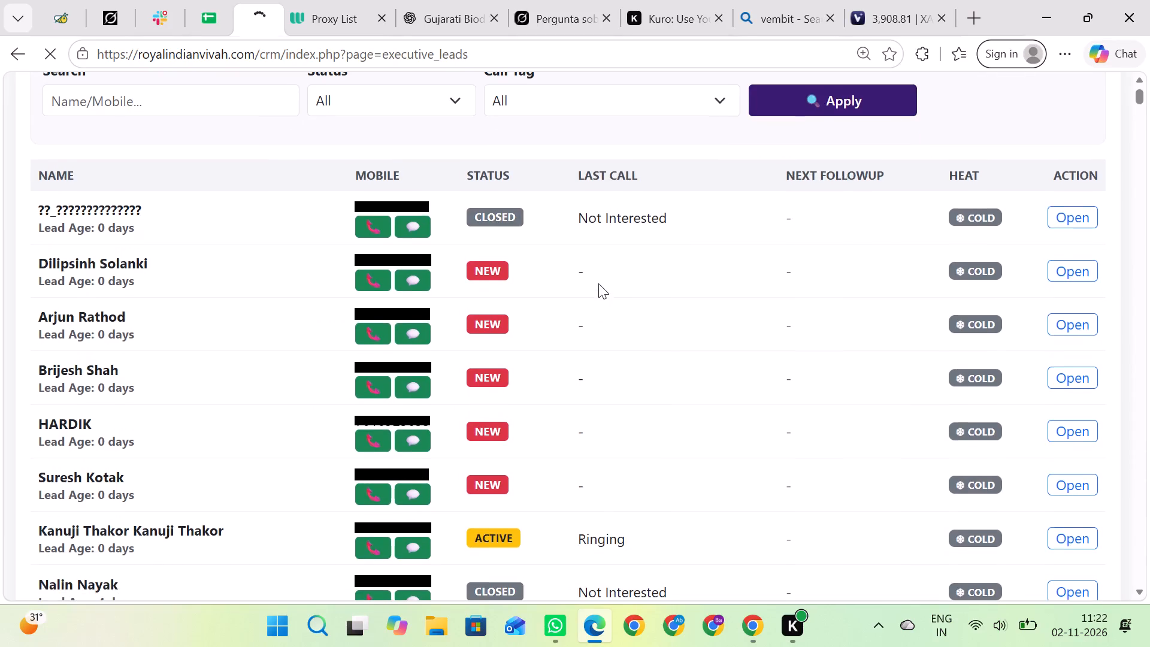
click(1071, 270)
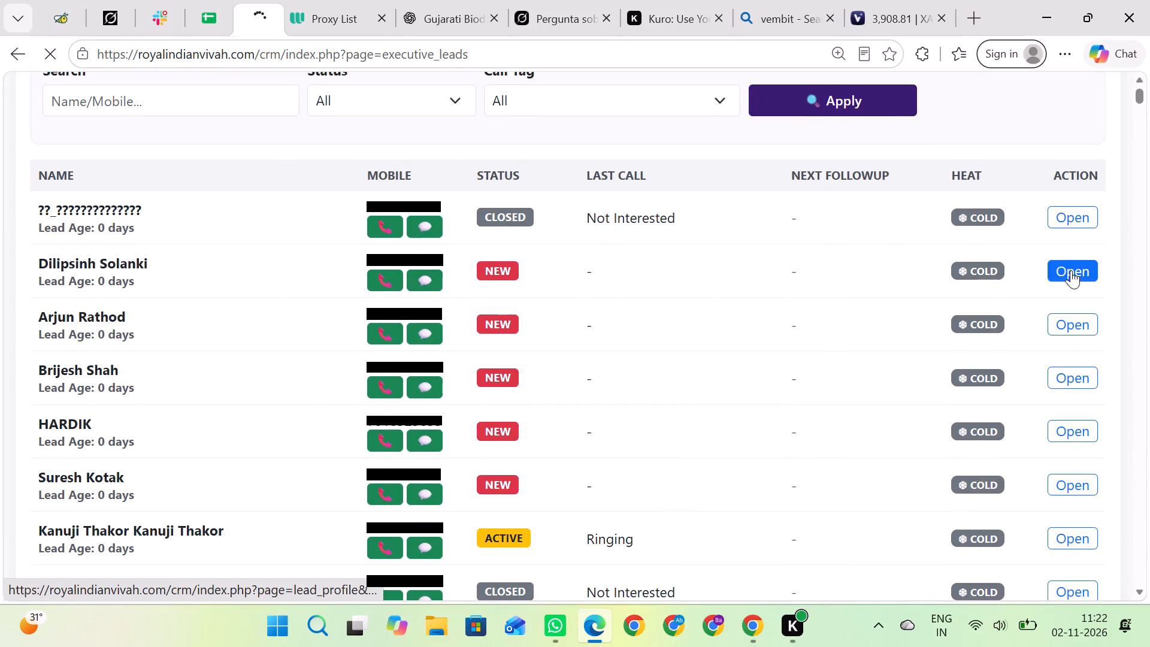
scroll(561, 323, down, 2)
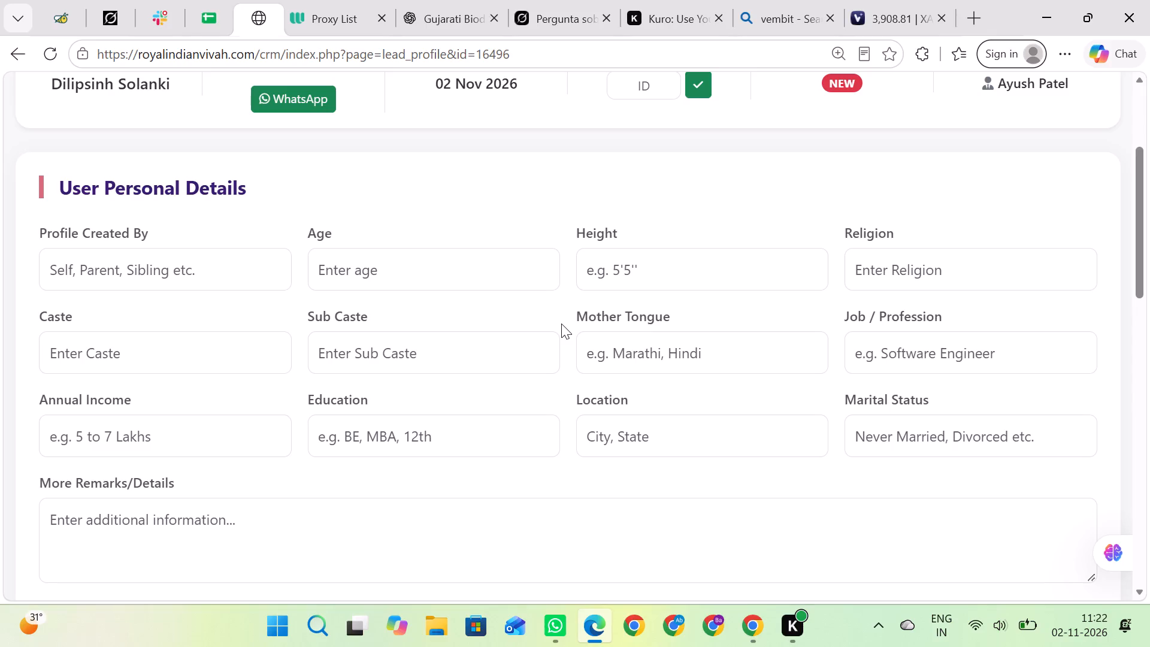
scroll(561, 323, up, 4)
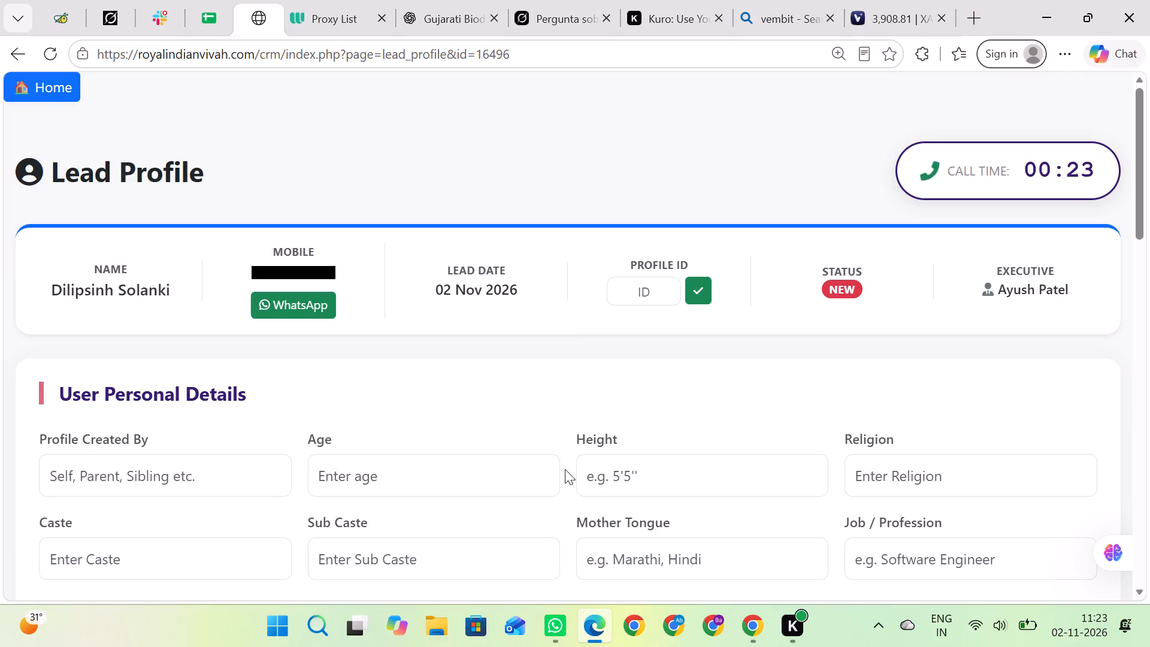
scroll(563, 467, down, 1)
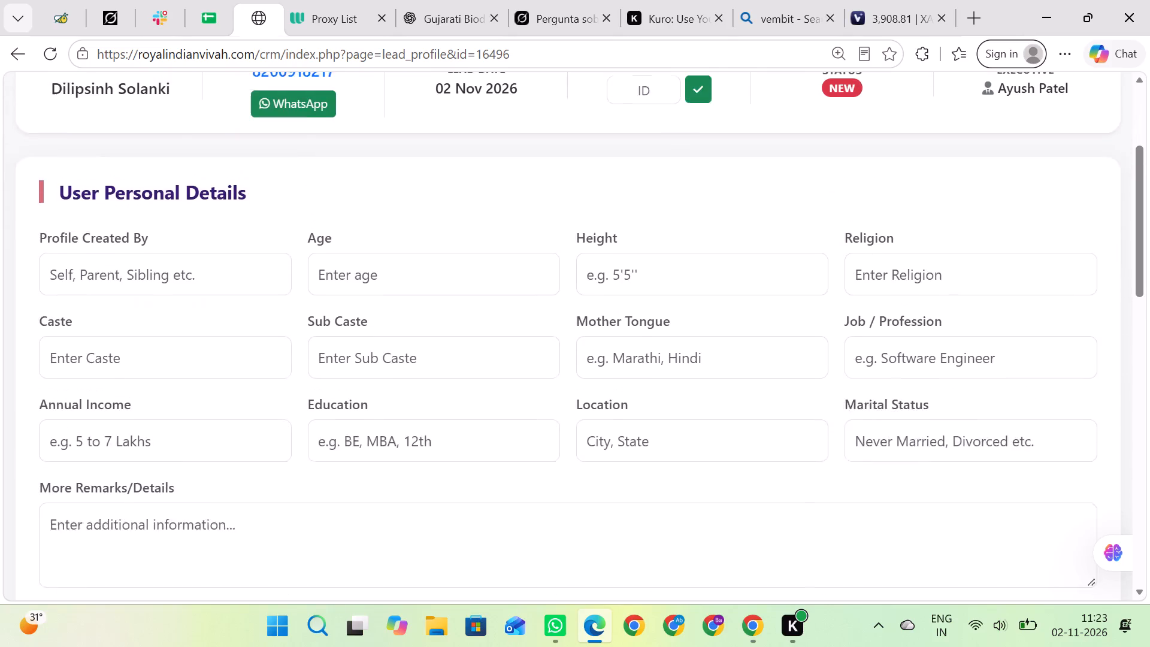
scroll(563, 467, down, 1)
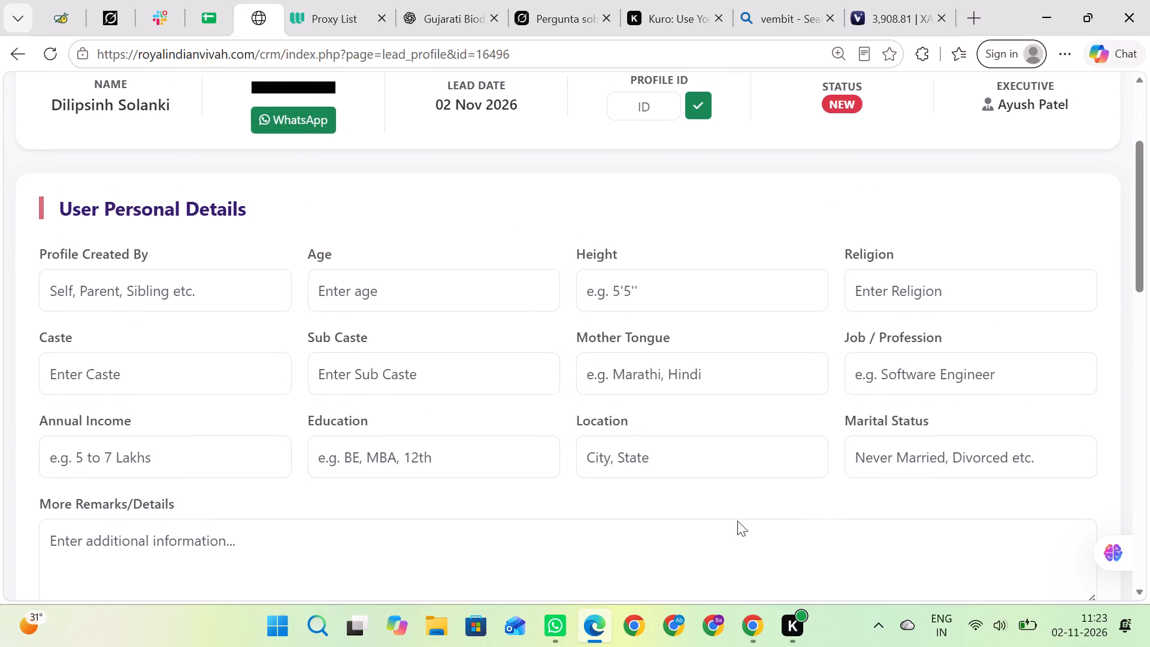
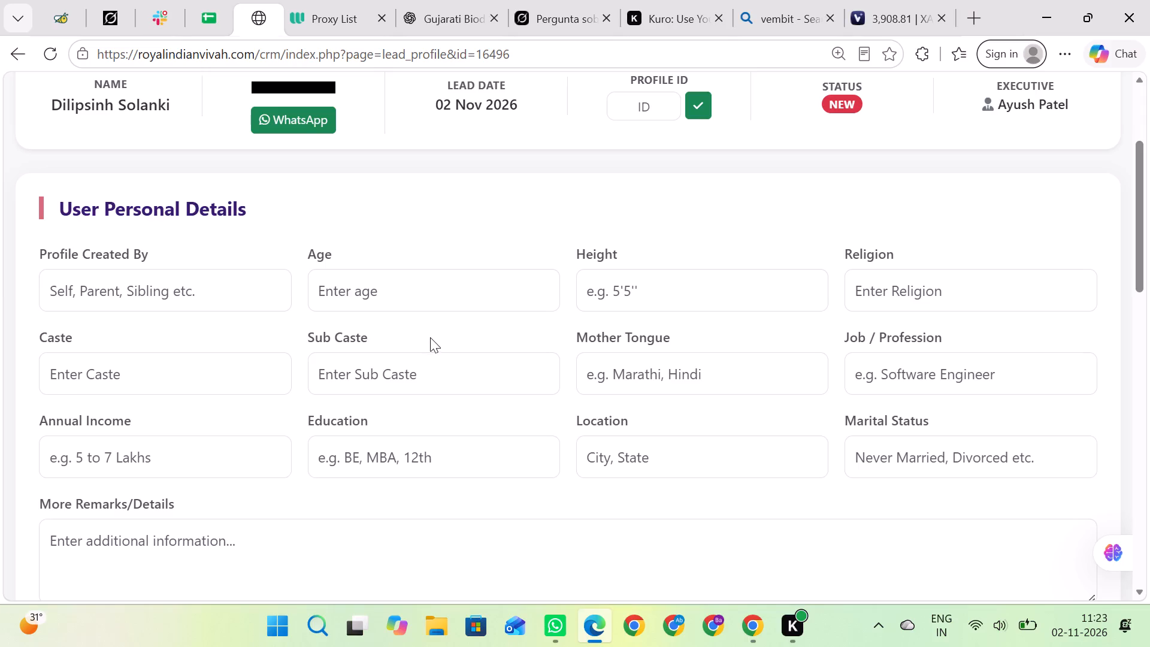
Fill in the lead's personal details: age 33, caste rajpur, location kheda and marital status Wife death.
click(441, 287)
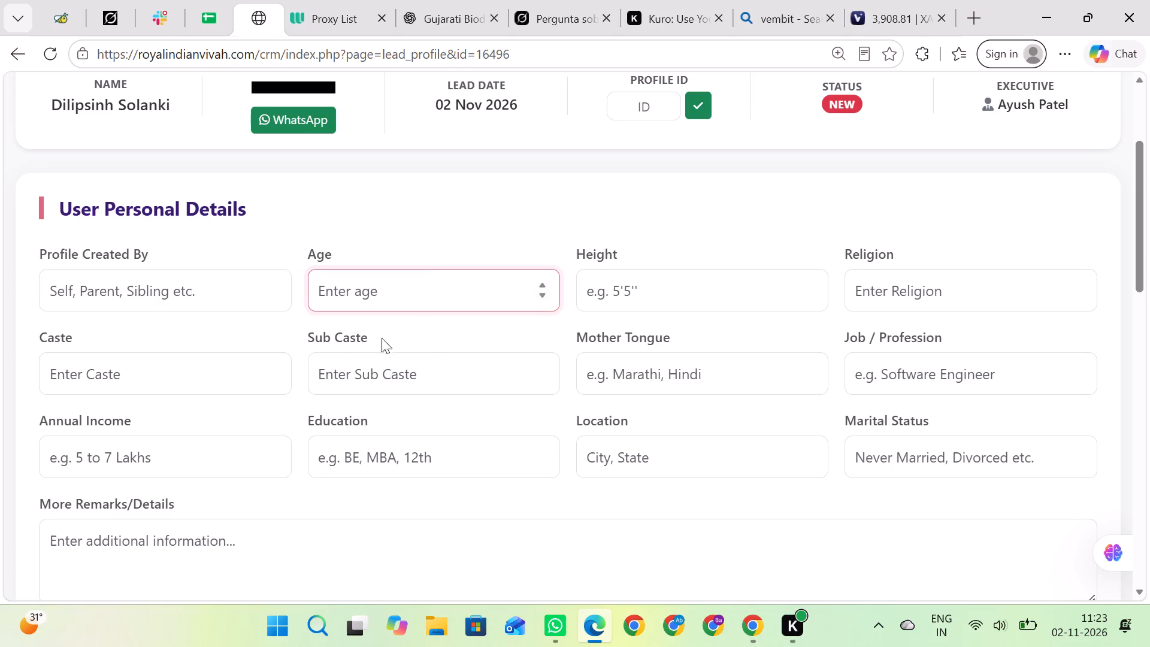
click(404, 298)
text(33)
click(136, 373)
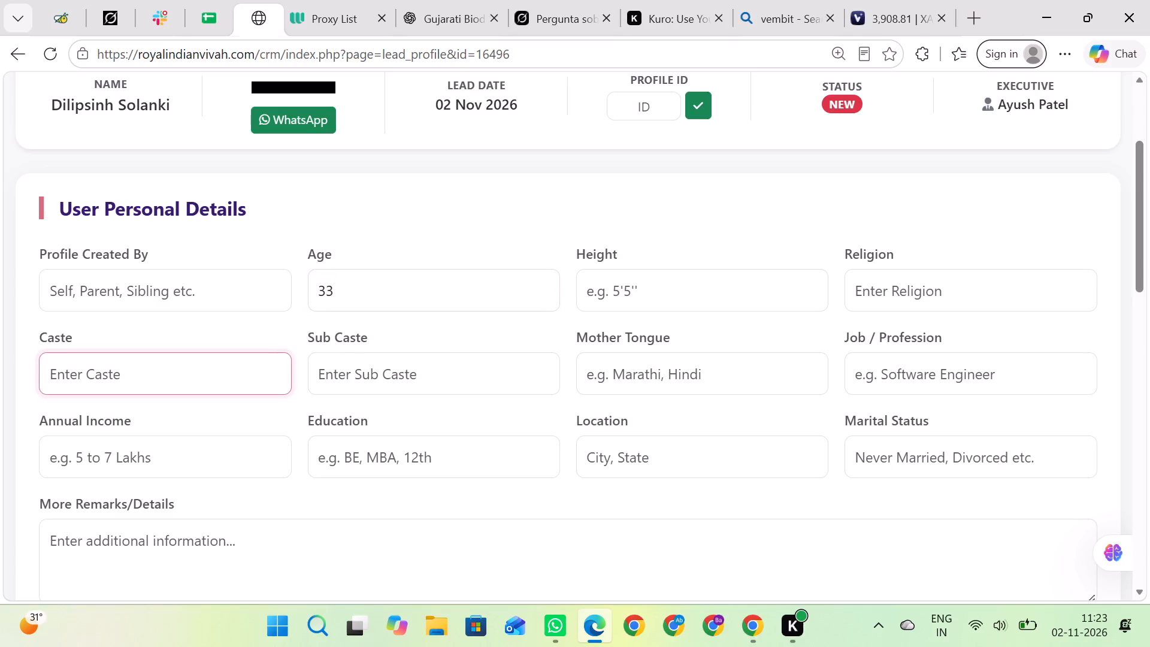
text(rajpur)
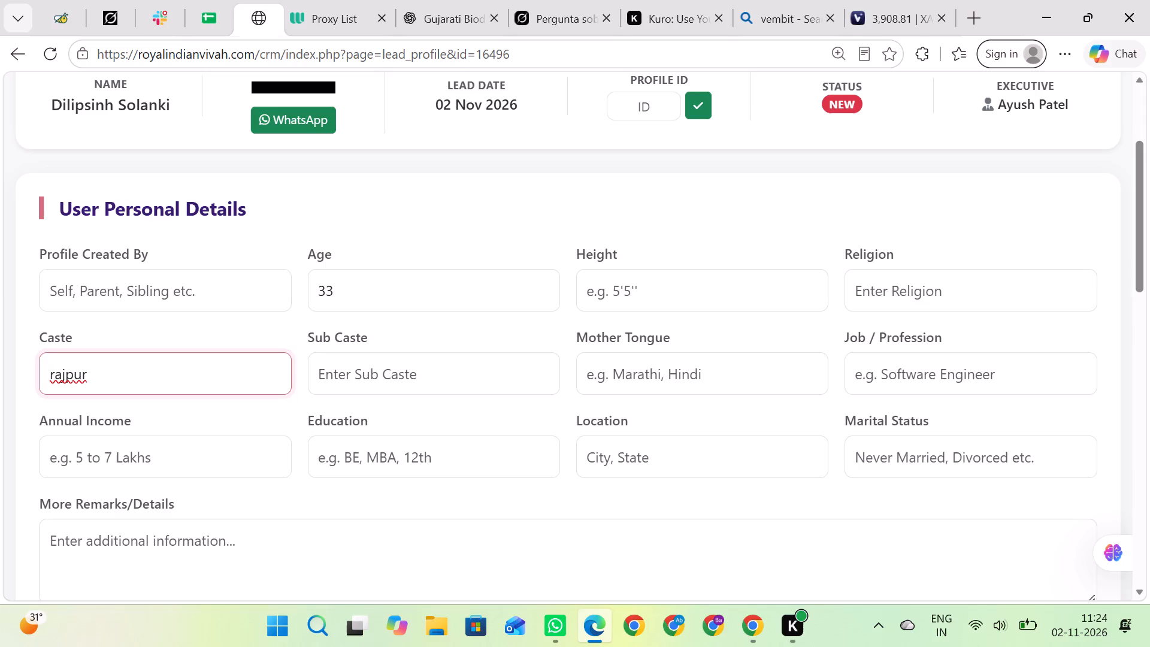
click(1008, 382)
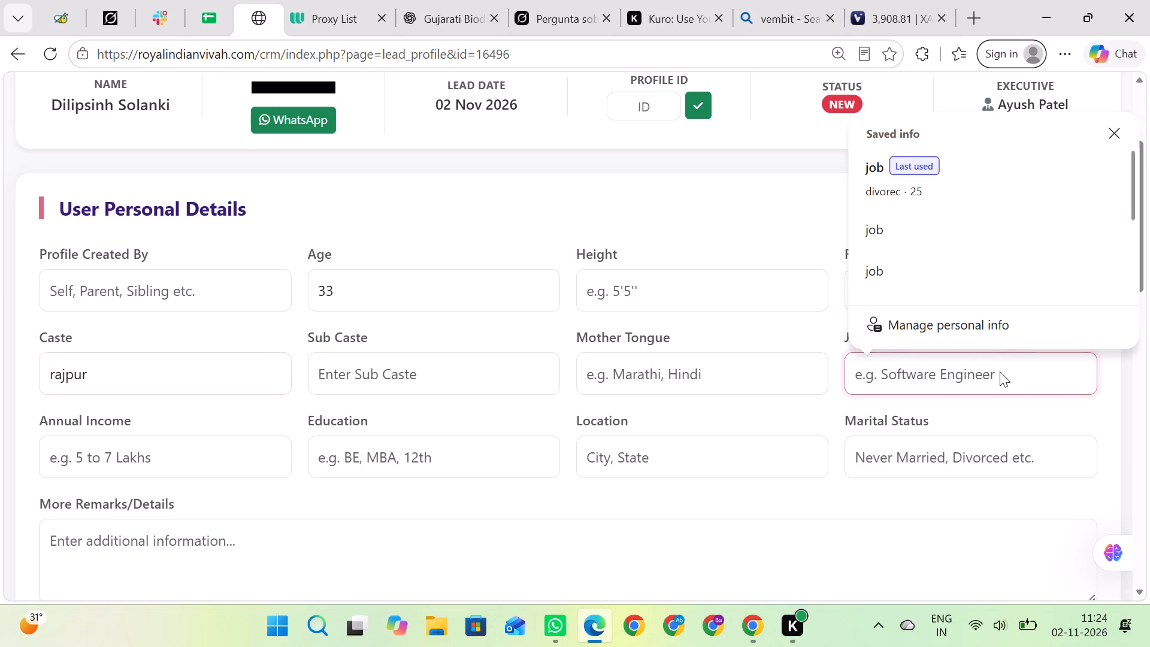
click(693, 464)
text(khe)
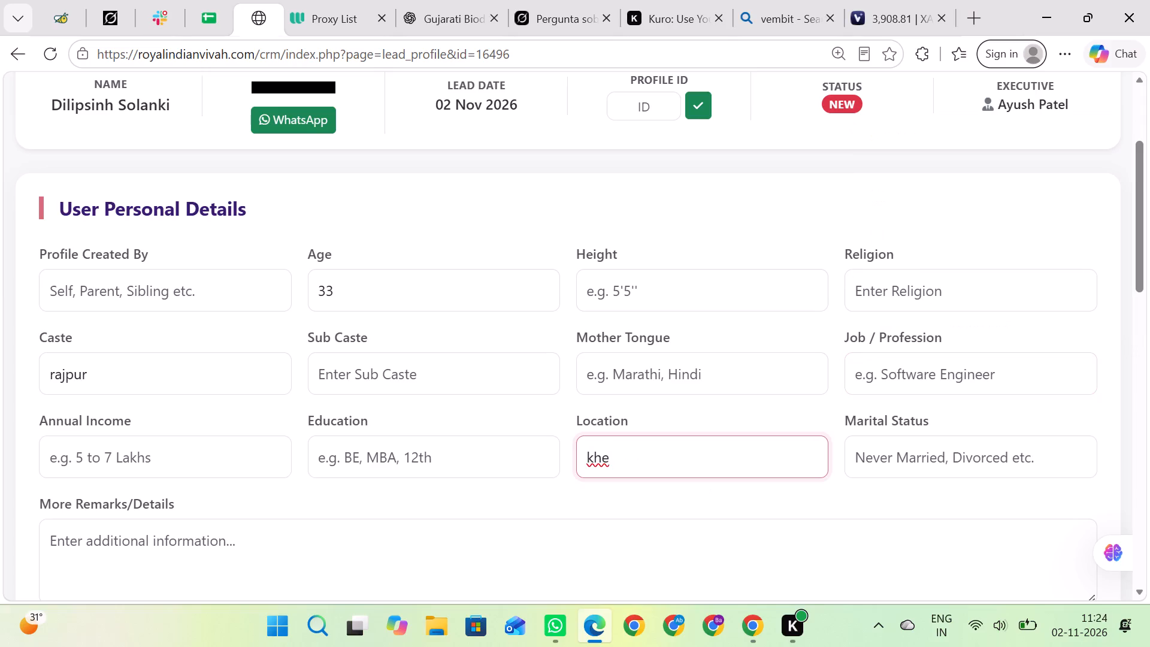
text(da)
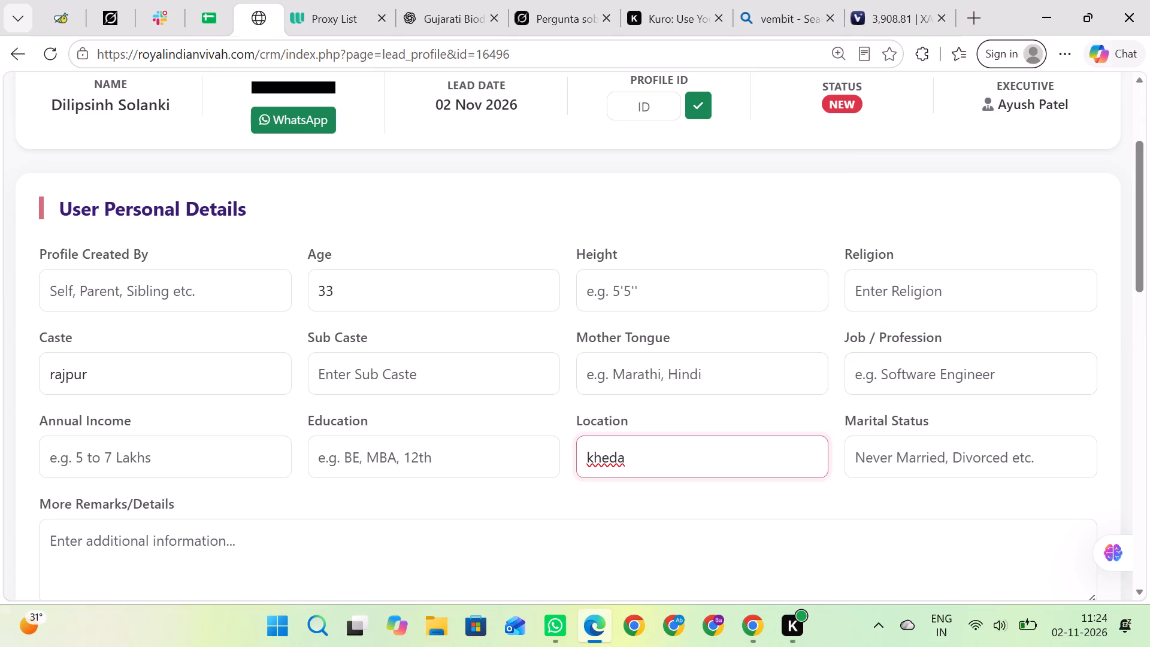
click(1050, 462)
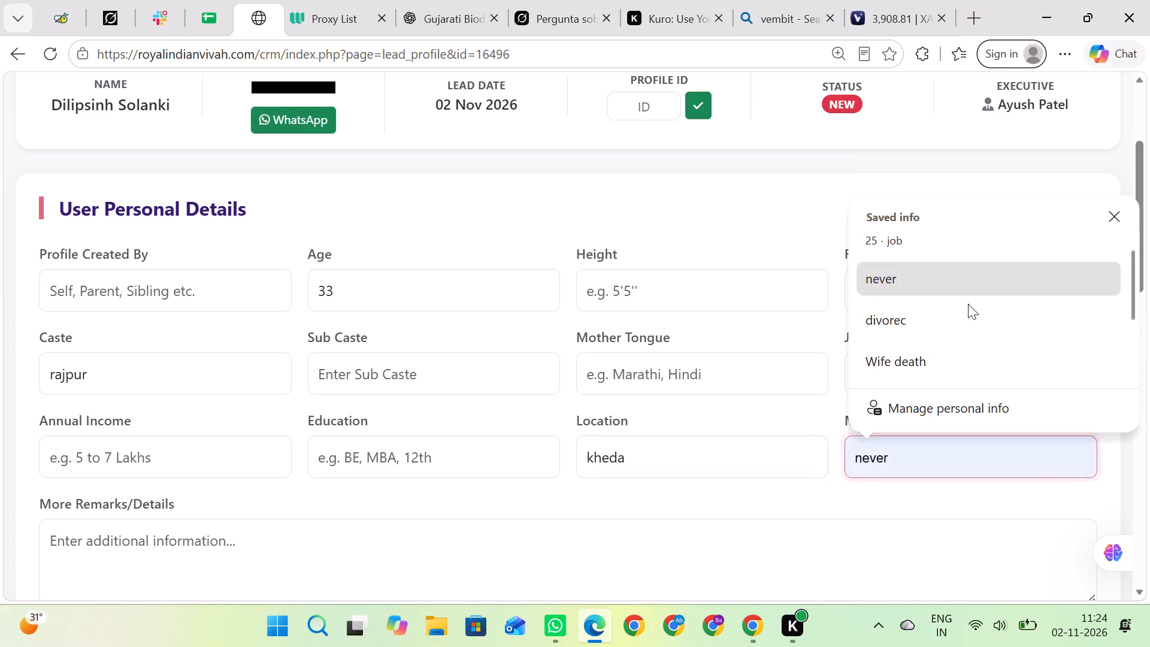
click(969, 346)
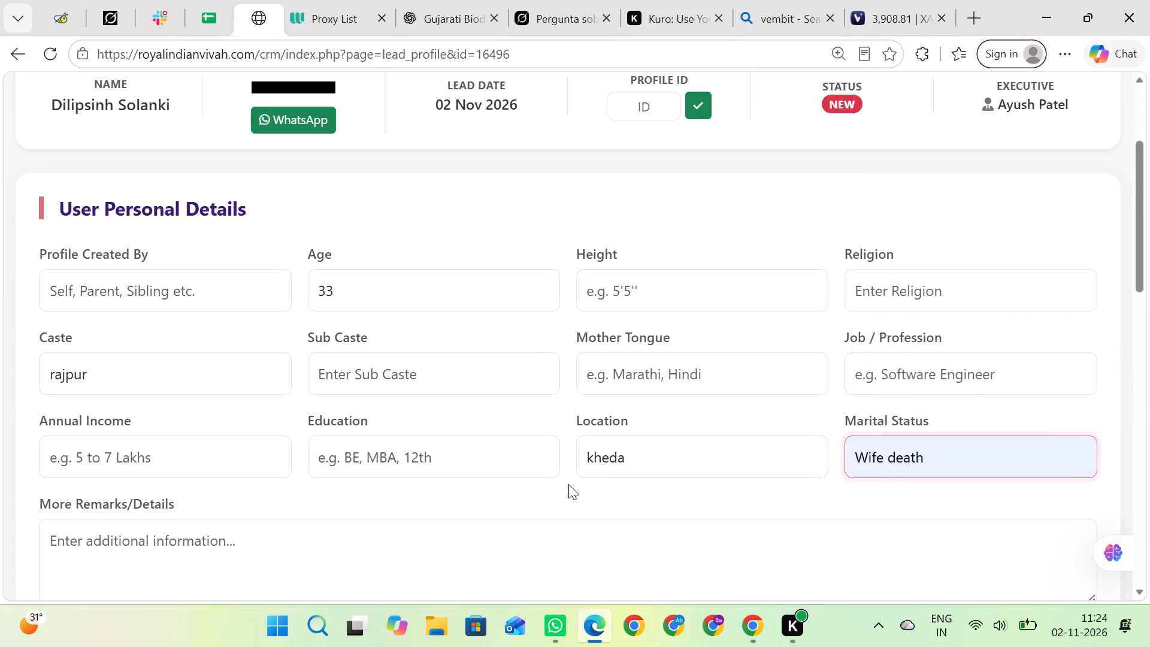
click(562, 458)
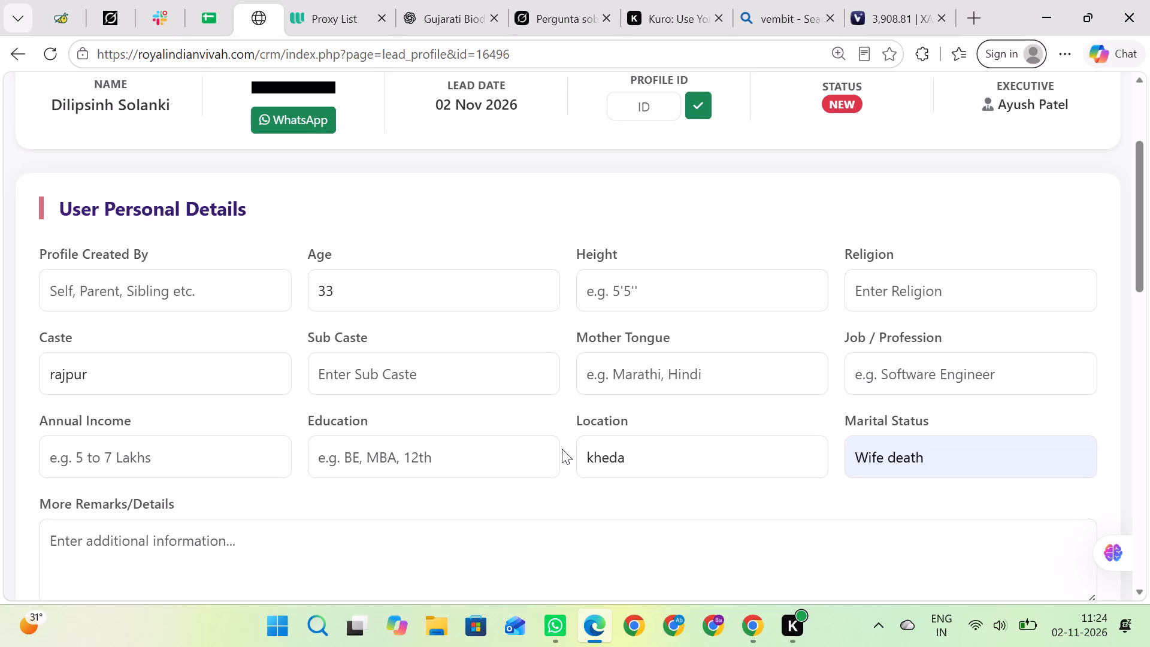
Set the lead's job or profession to kheti using the saved entry, leaving education blank.
scroll(425, 527, down, 1)
click(334, 486)
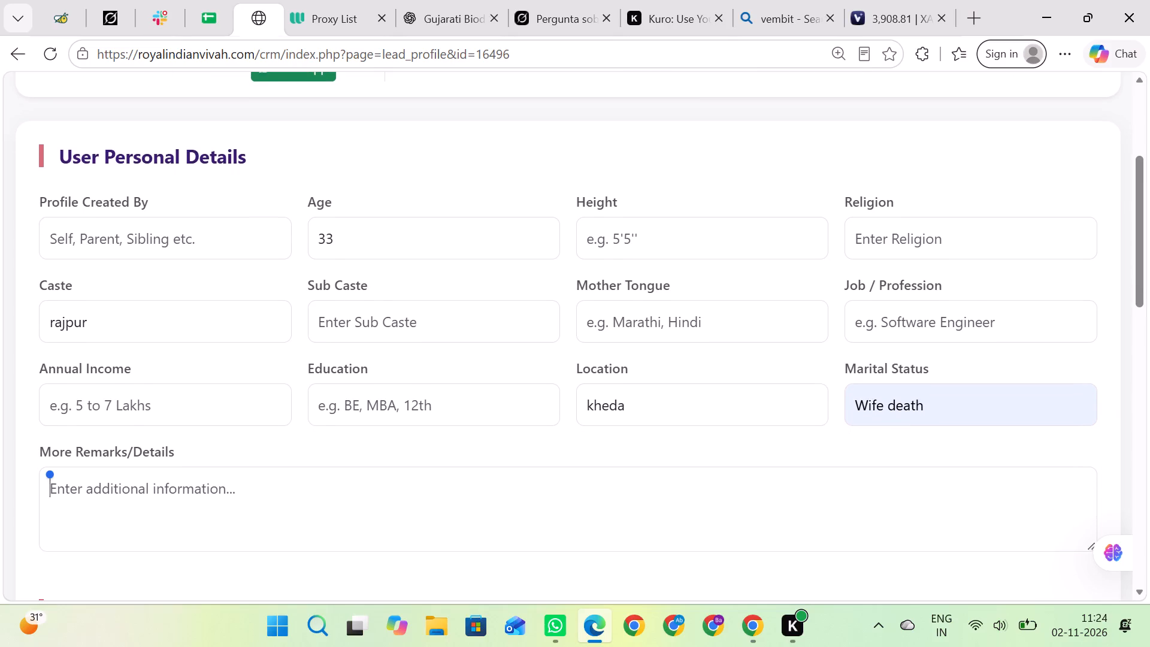
click(1006, 314)
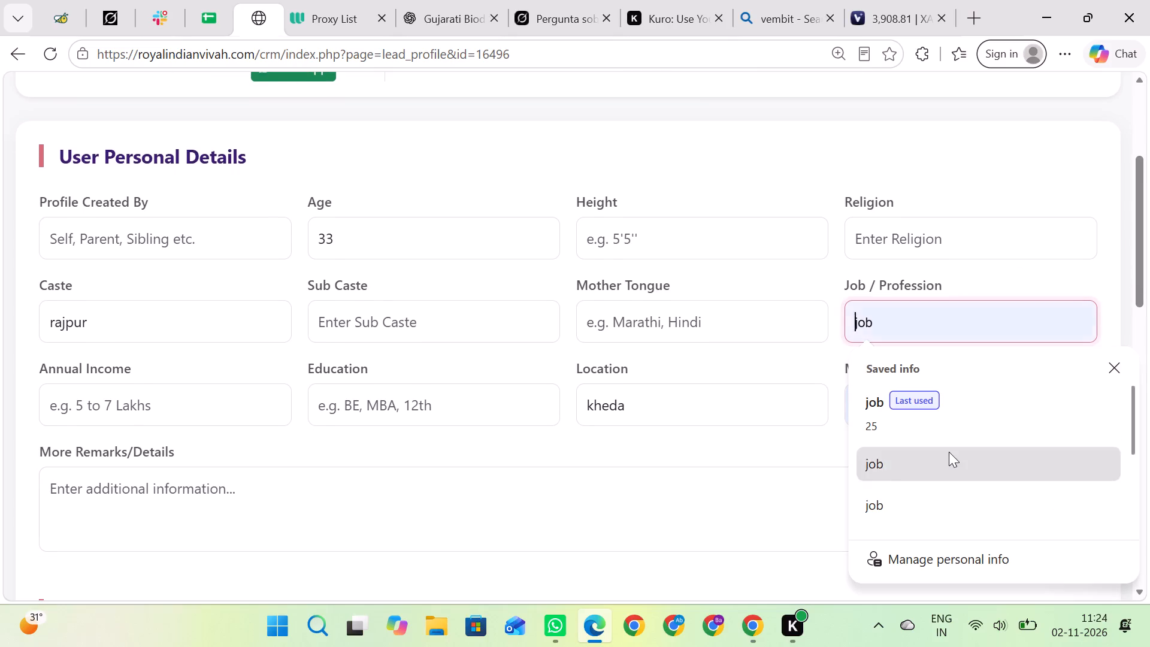
scroll(949, 452, down, 1)
click(931, 420)
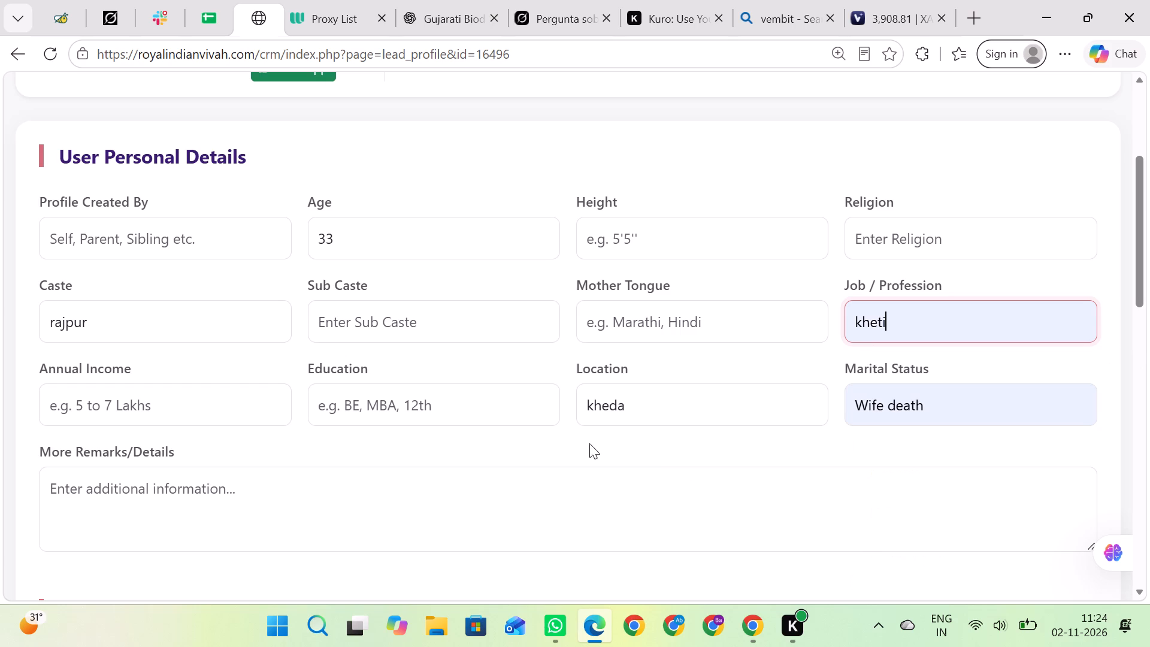
click(559, 415)
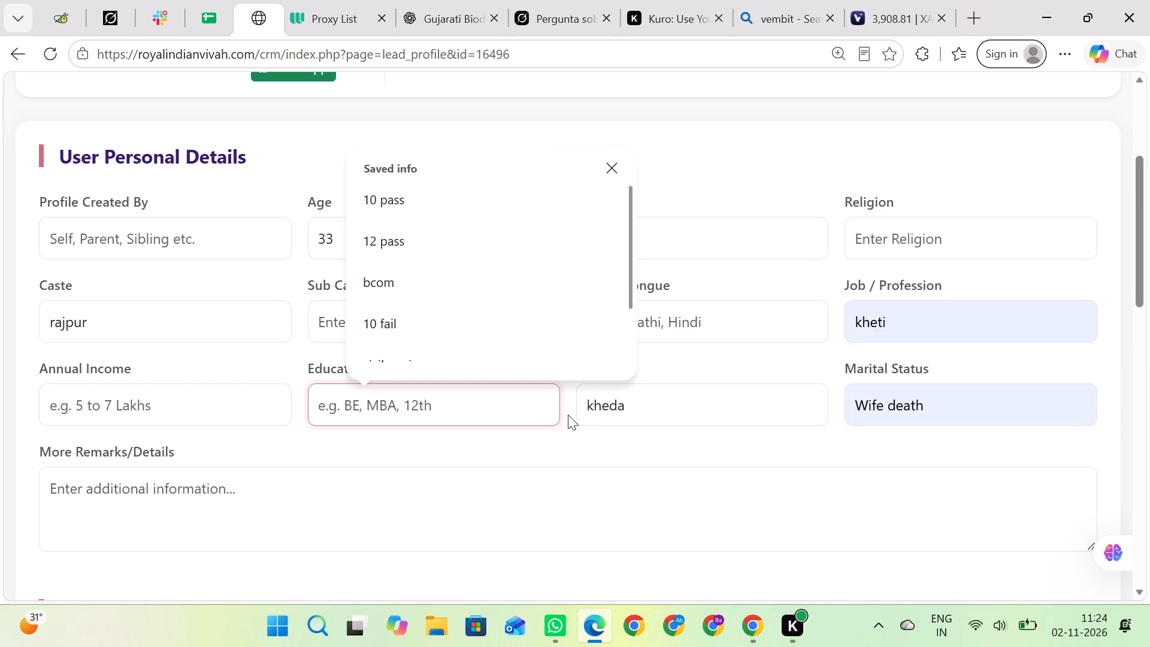
click(568, 415)
In the partner expectations, enter an age range of 30 to 32 and the expected caste rajpur.
scroll(568, 415, down, 4)
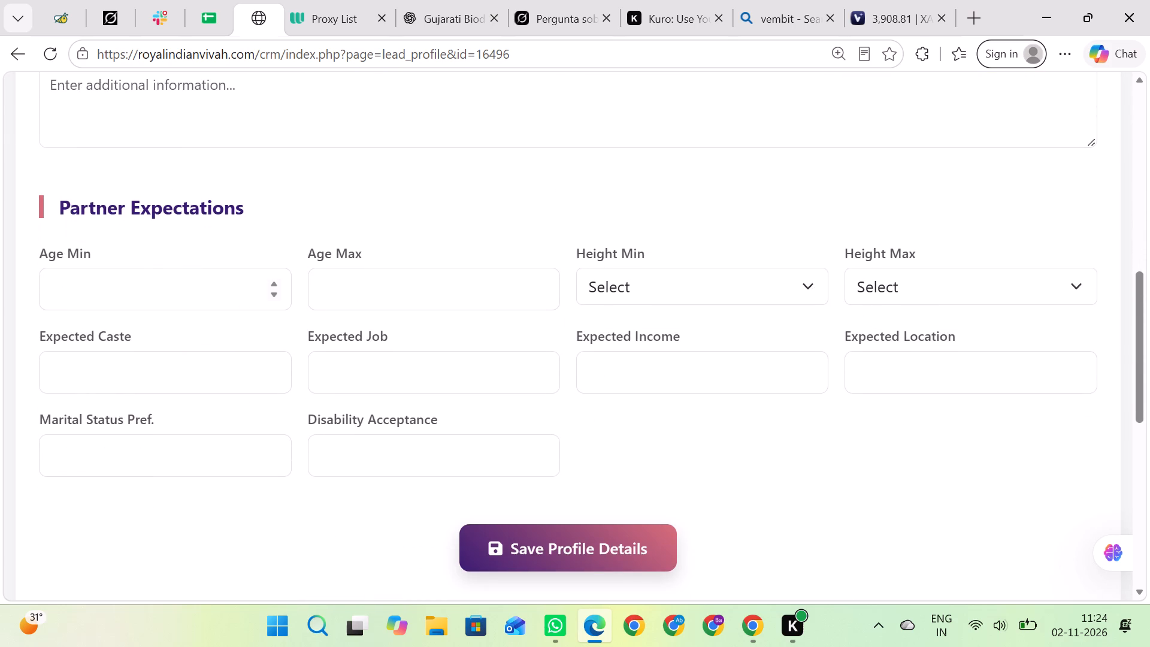
click(170, 300)
text(30q)
key(Tab)
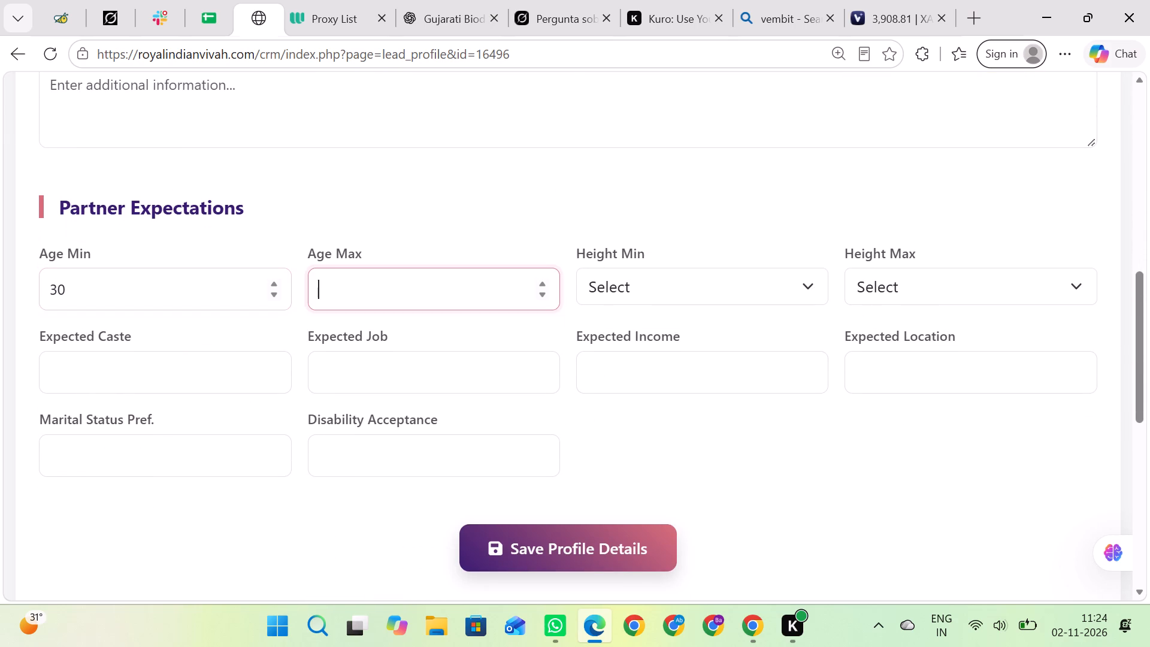
text(32)
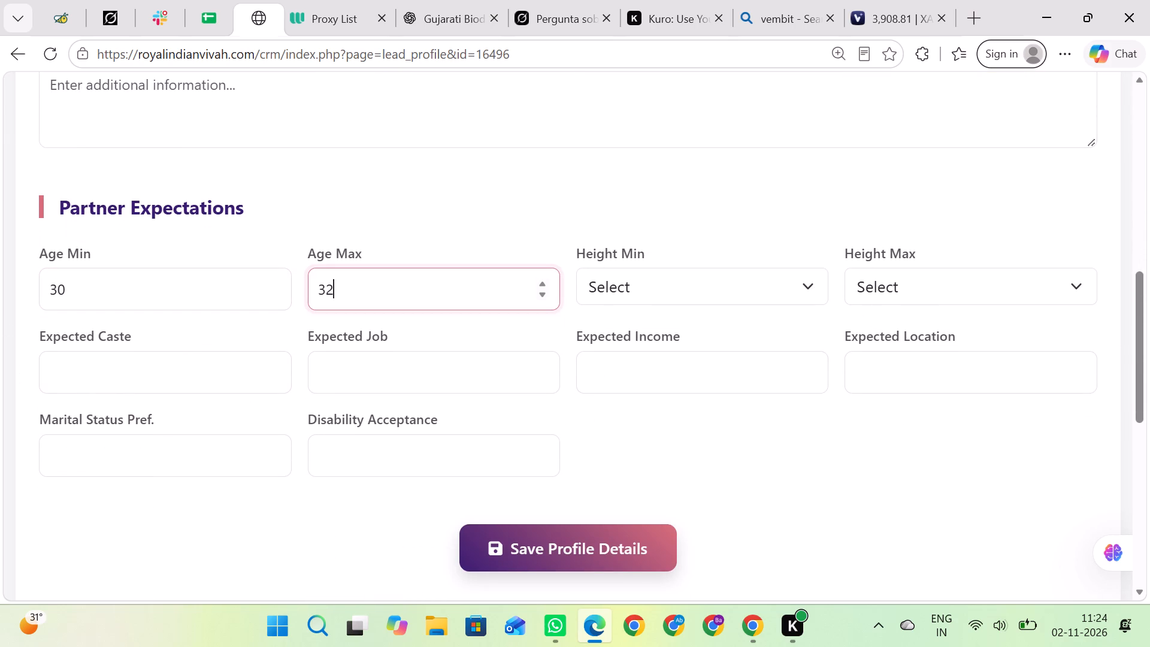
click(221, 374)
text(ra)
text(jpo)
key(BackSpace)
key(BackSpace)
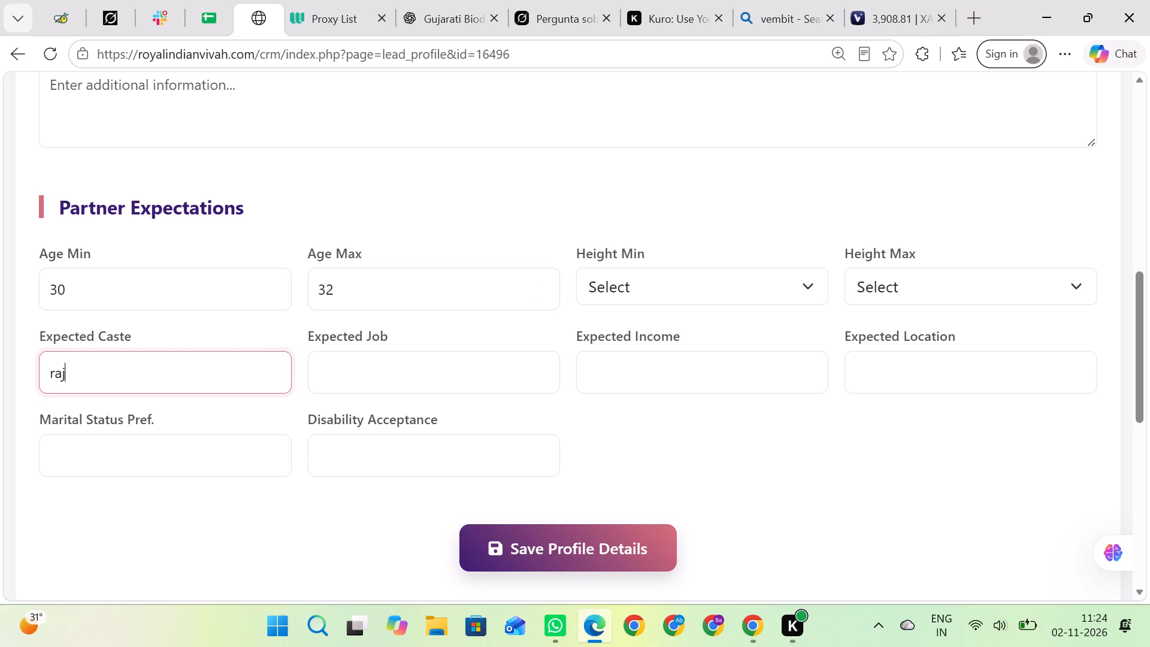
text(pur)
Enter expected location kheda,nadiya, choose the saved marital status preference beginning "divorce vidhva chalse pr child nai", and save the profile details.
click(949, 356)
text(kheda)
text(,nadit)
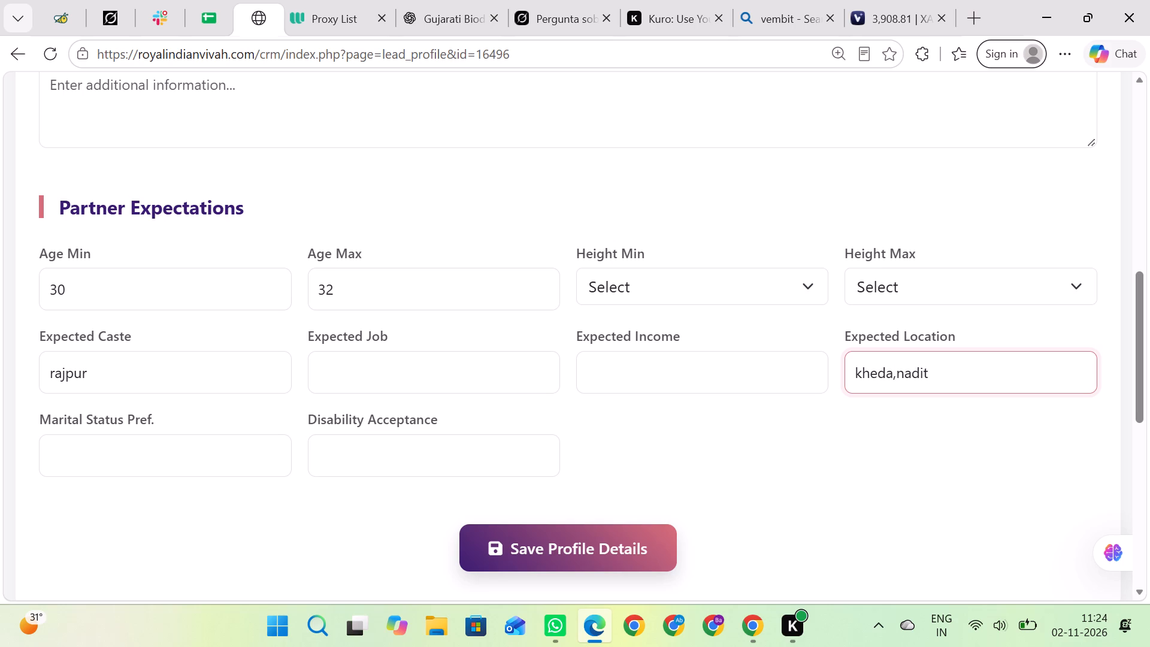
key(BackSpace)
key(u)
key(BackSpace)
text(ya)
key(space)
click(140, 461)
click(169, 295)
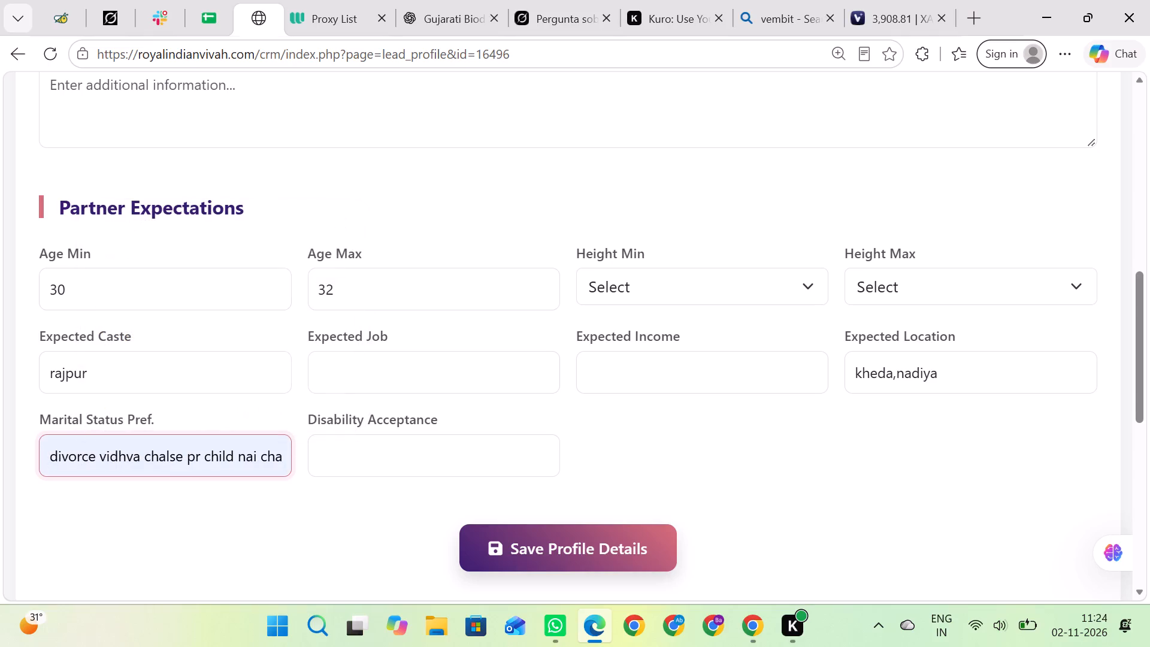
click(655, 545)
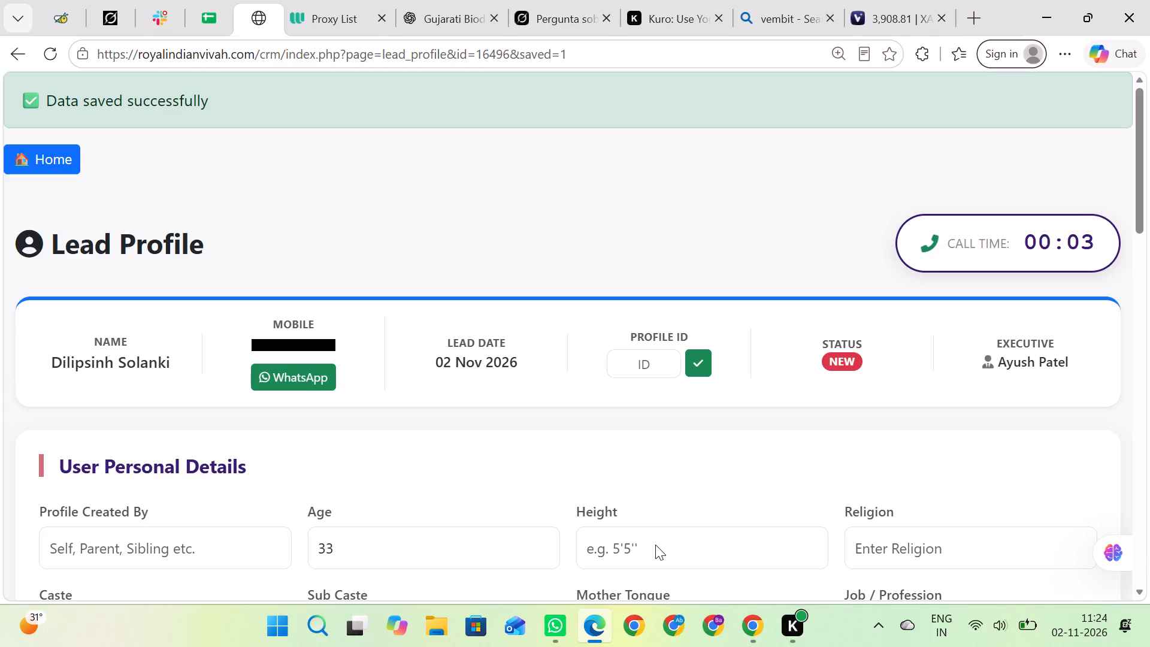
Record the call result for this lead as Followup and save the call details.
scroll(655, 545, down, 3)
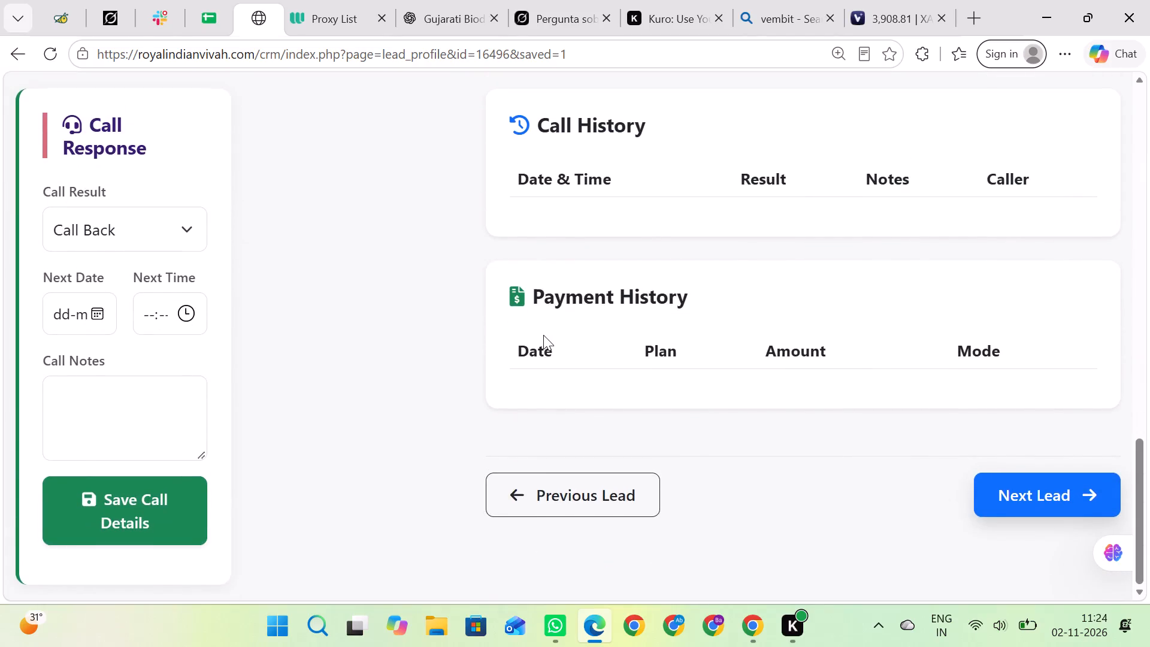
click(184, 220)
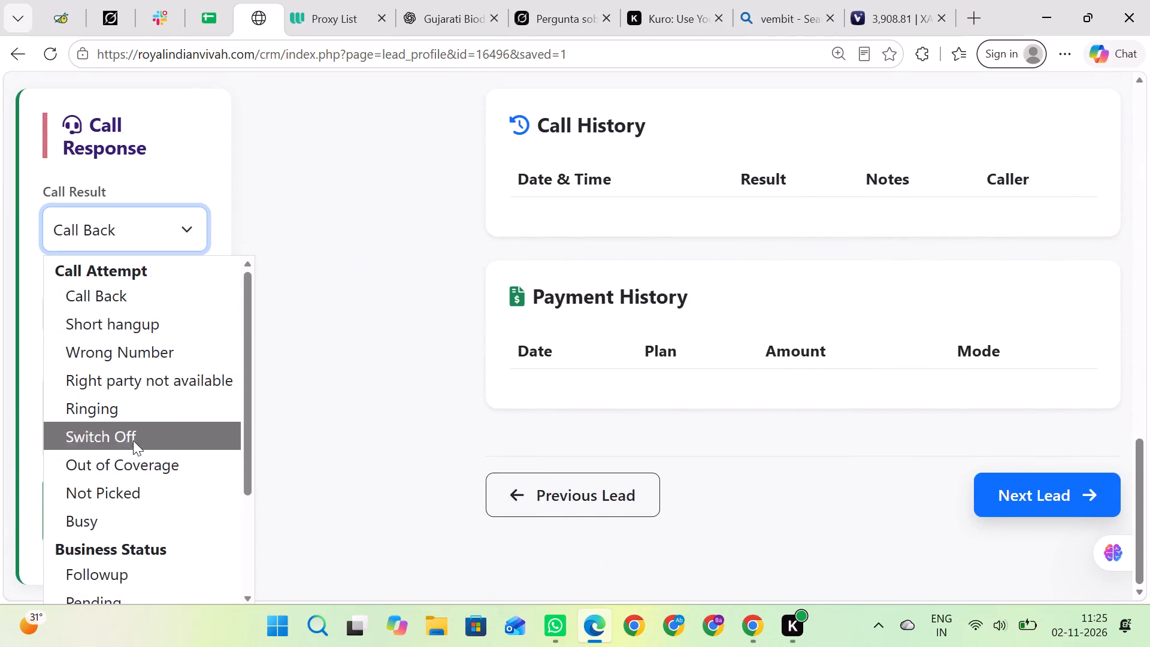
click(148, 567)
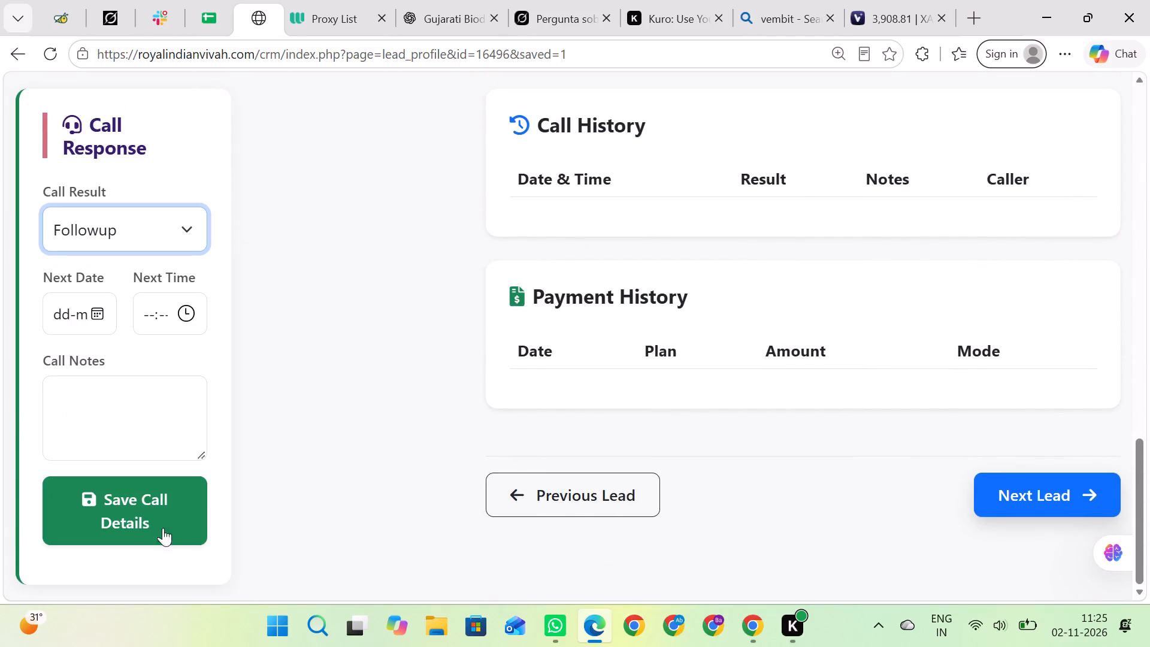
click(169, 512)
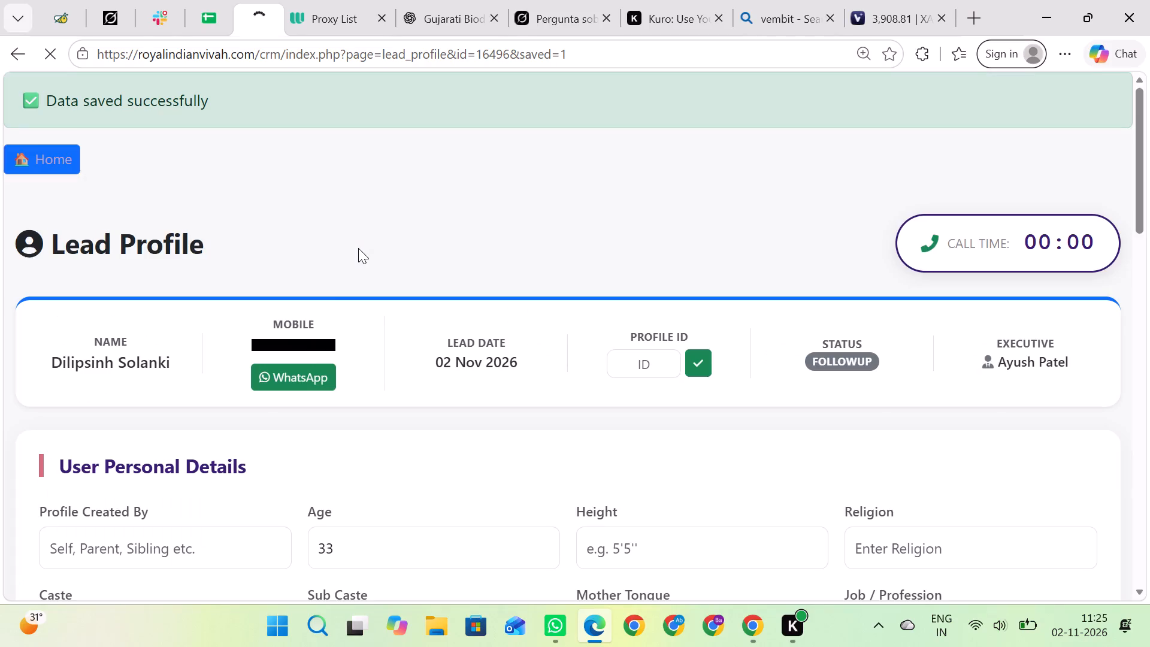
Highlight the lead's mobile number in the profile summary.
double_click(300, 355)
click(336, 291)
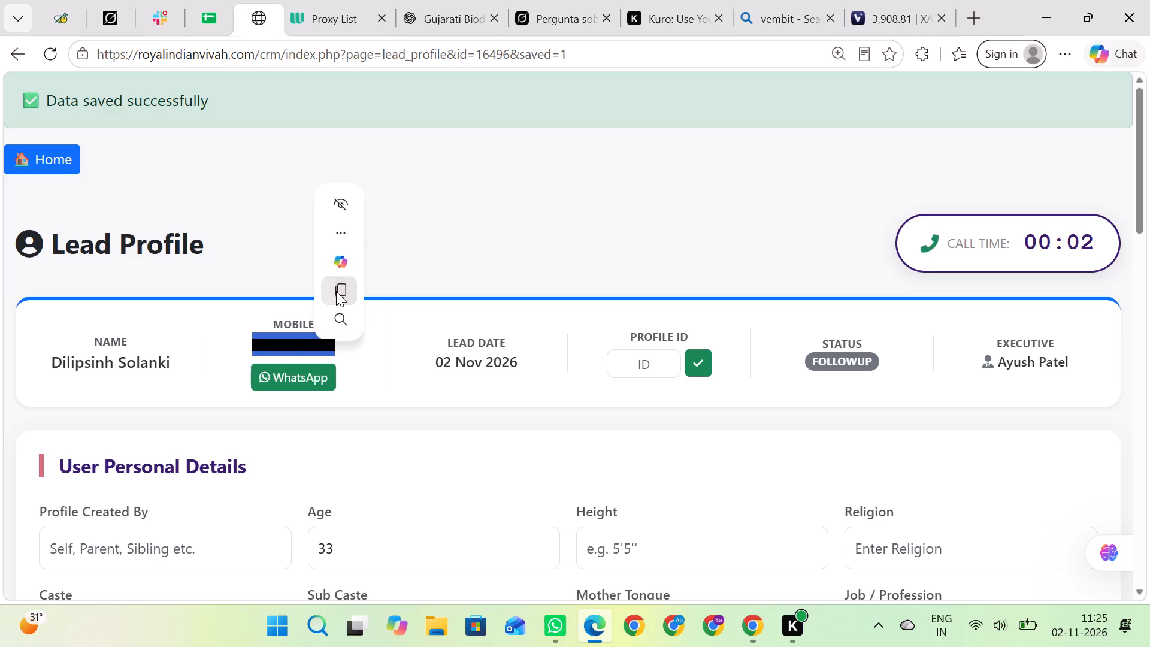
click(408, 347)
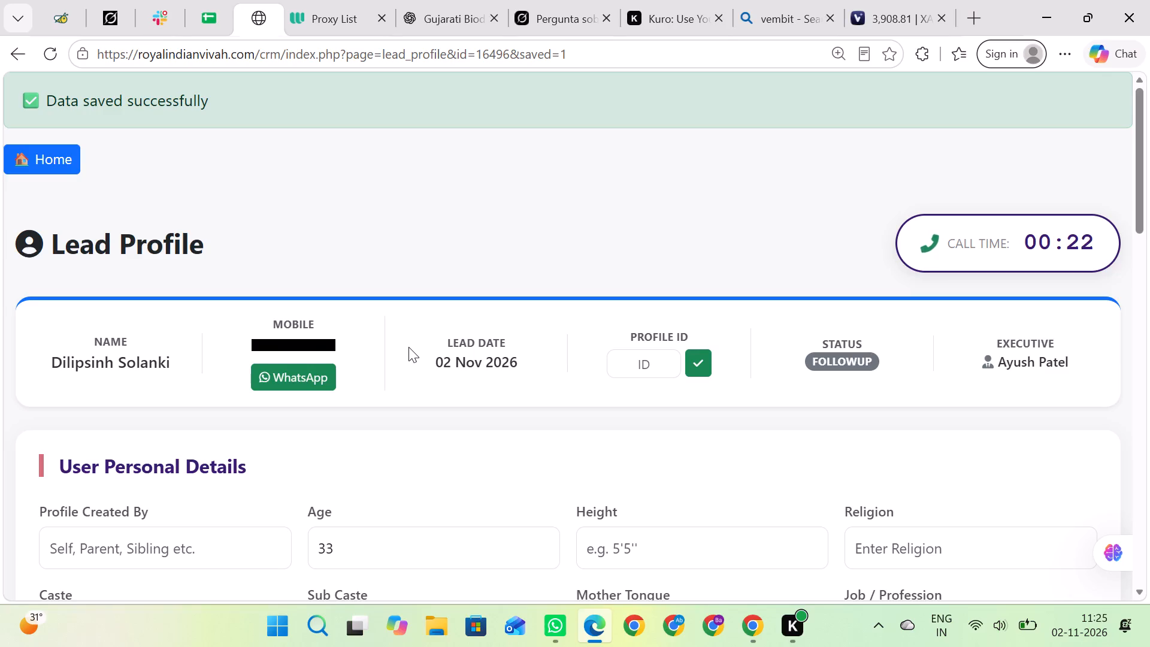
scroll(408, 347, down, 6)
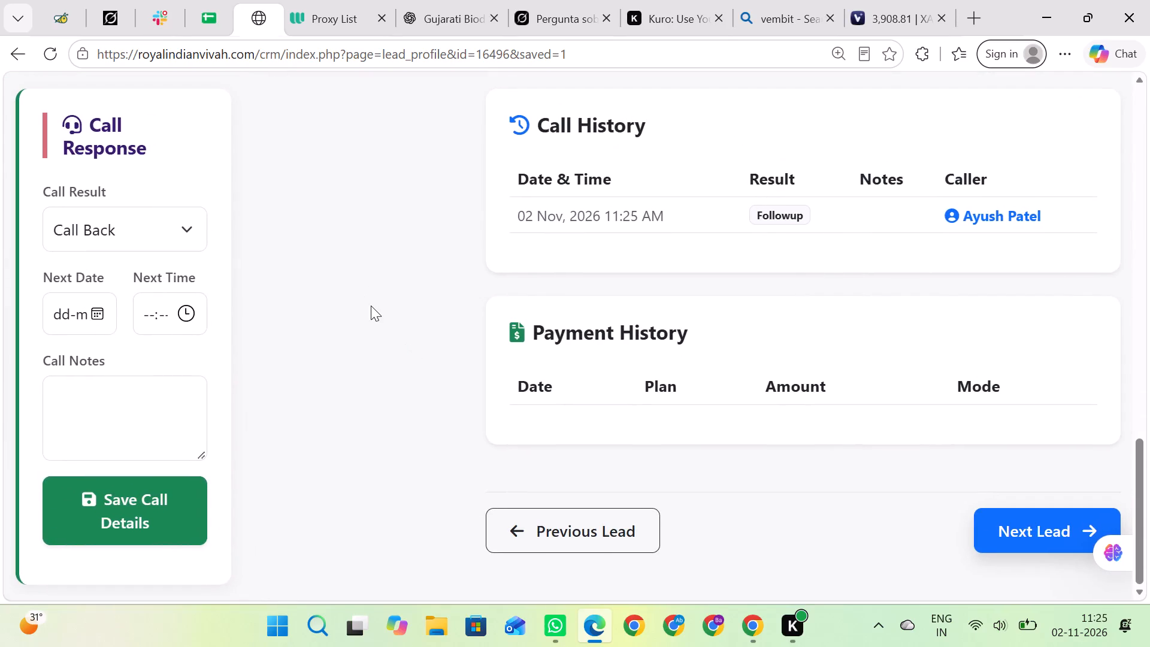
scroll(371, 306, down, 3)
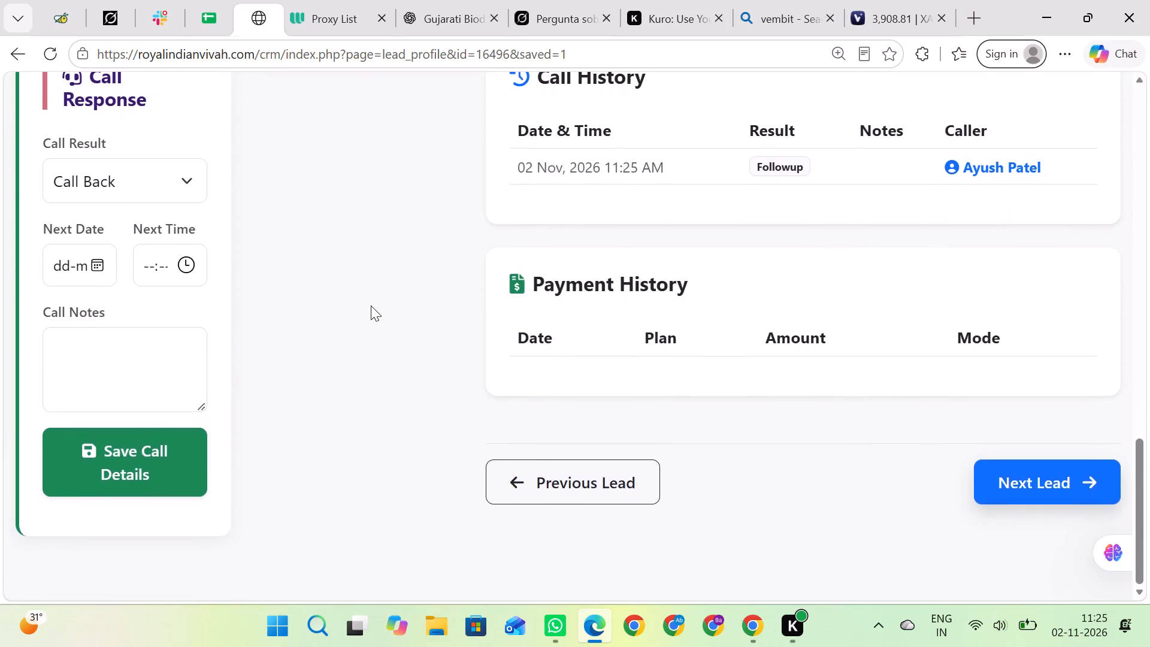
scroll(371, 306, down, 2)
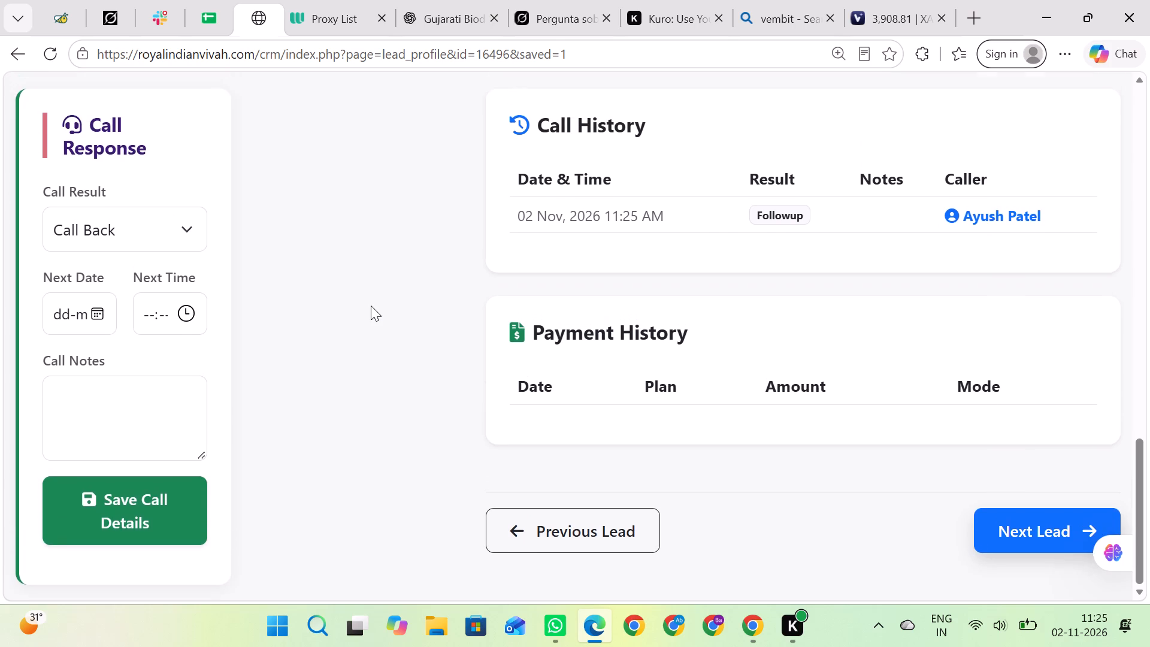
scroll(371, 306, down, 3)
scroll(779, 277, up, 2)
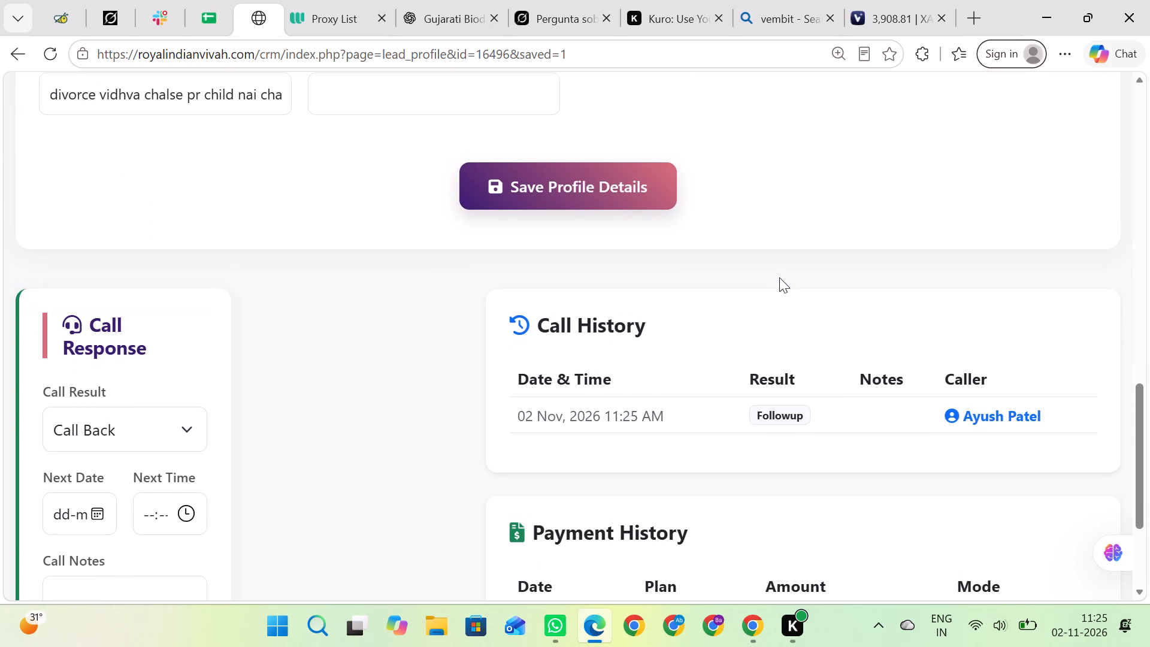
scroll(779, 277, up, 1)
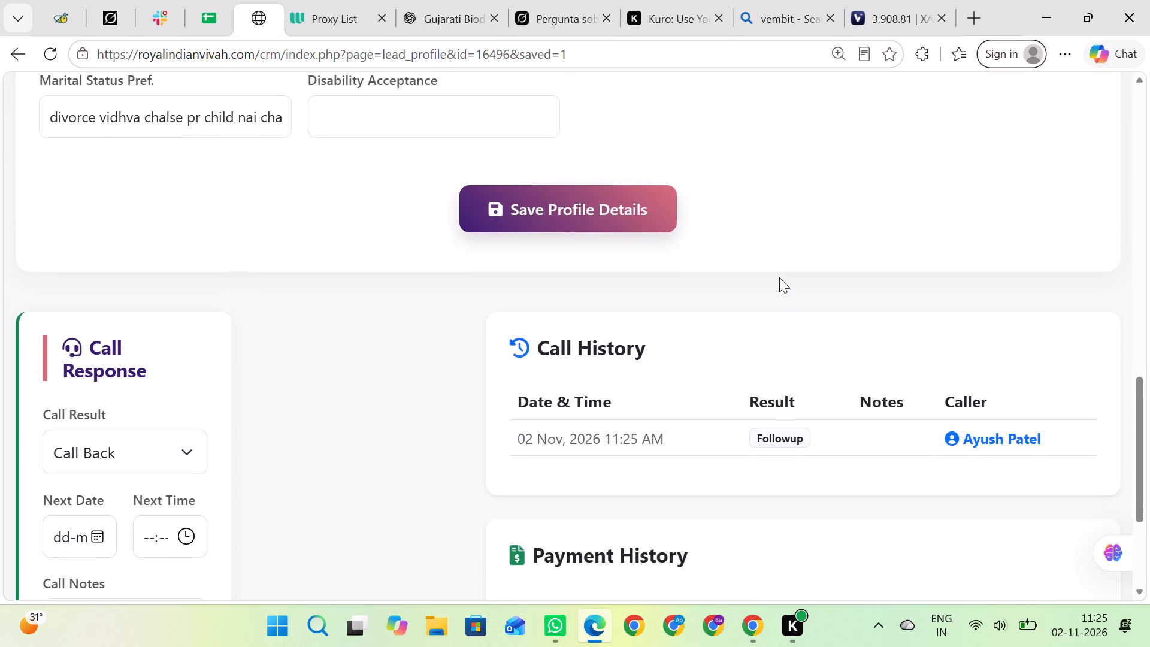
Record another call result of Followup for this lead and save the call details.
scroll(779, 277, up, 3)
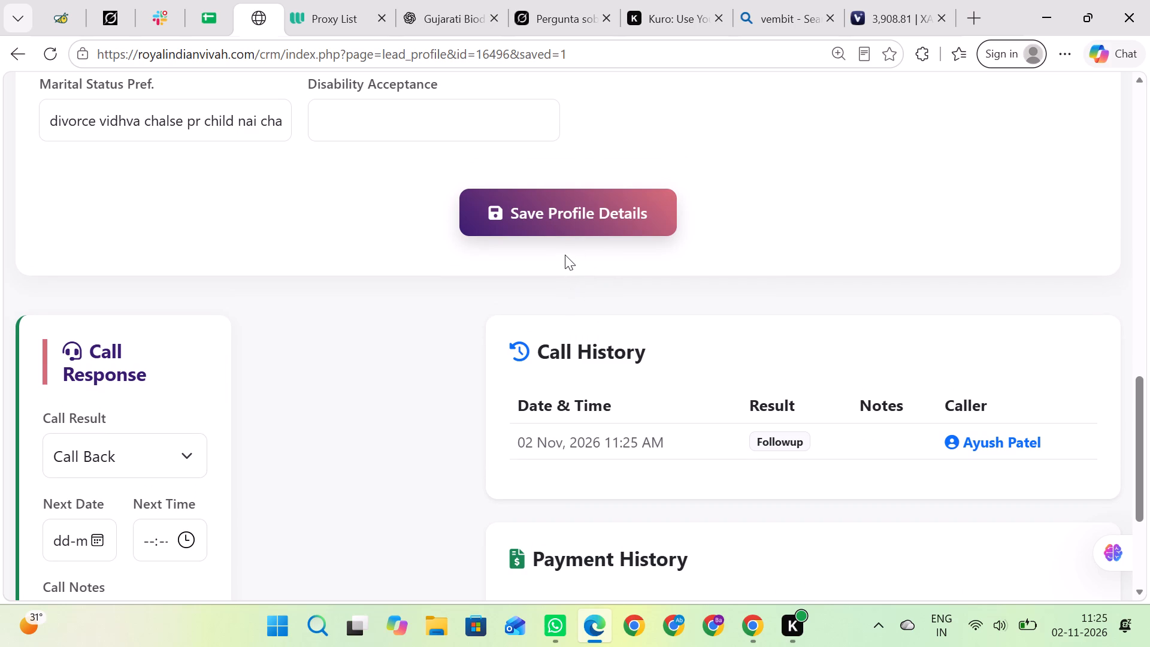
scroll(565, 255, down, 1)
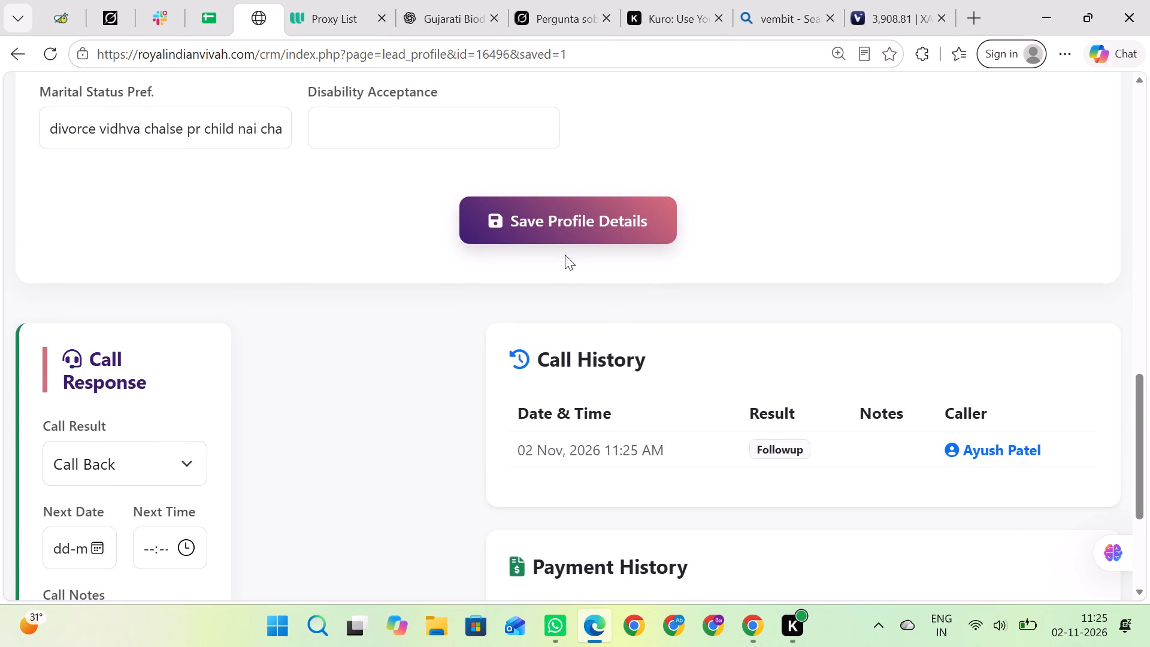
scroll(565, 255, down, 5)
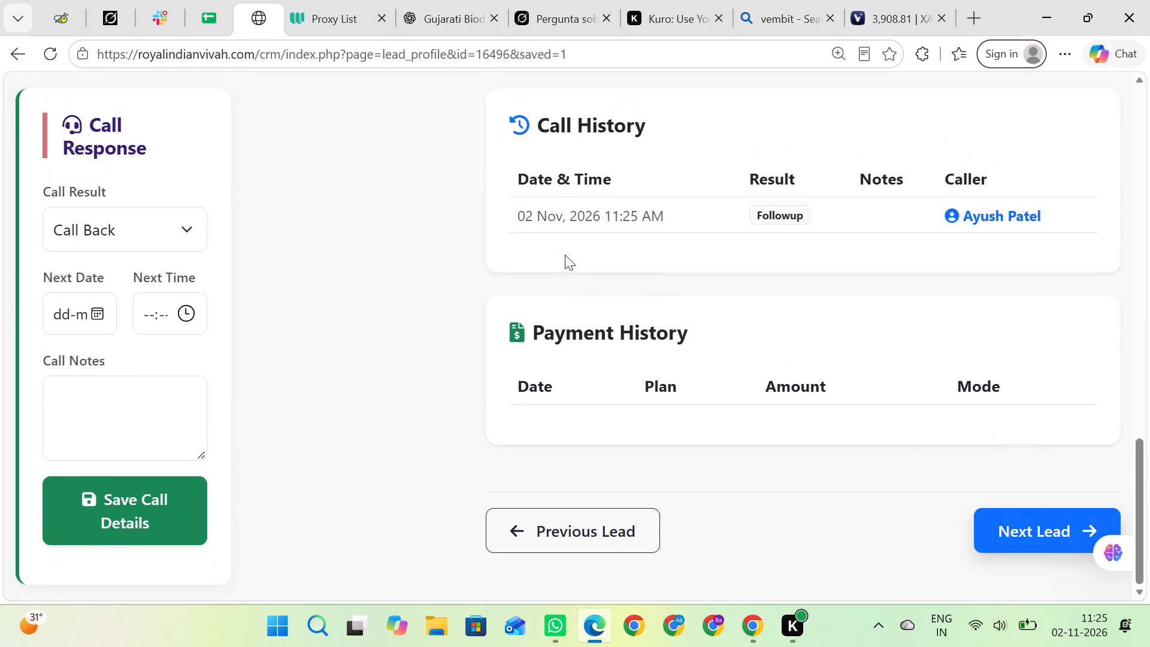
click(144, 236)
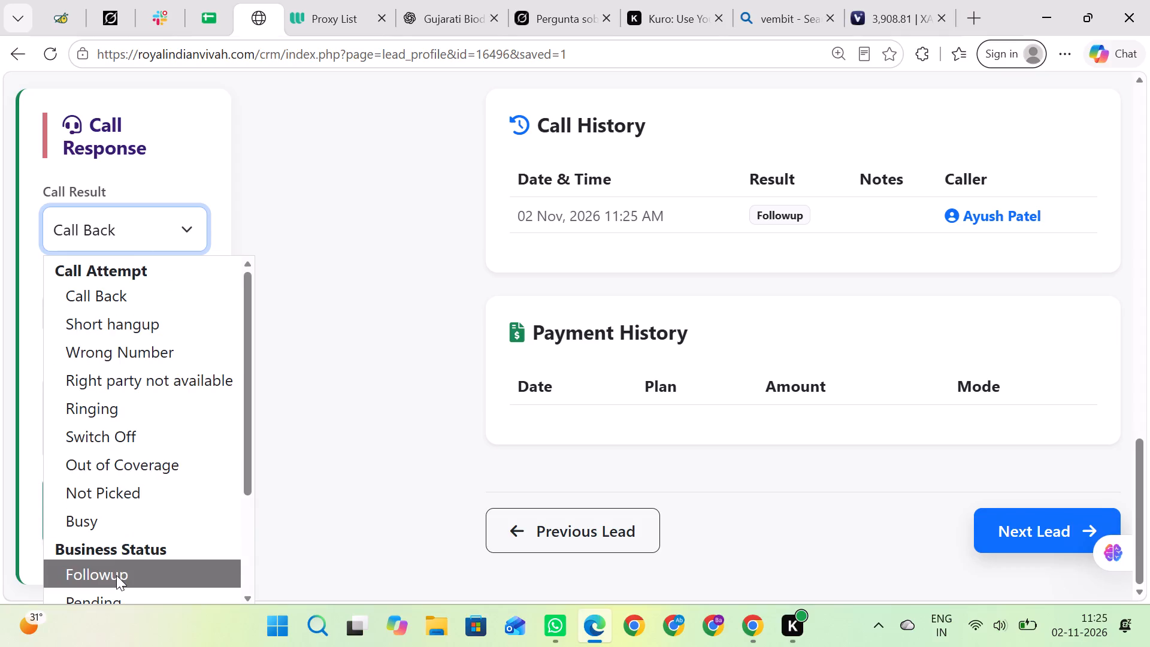
click(116, 575)
click(158, 513)
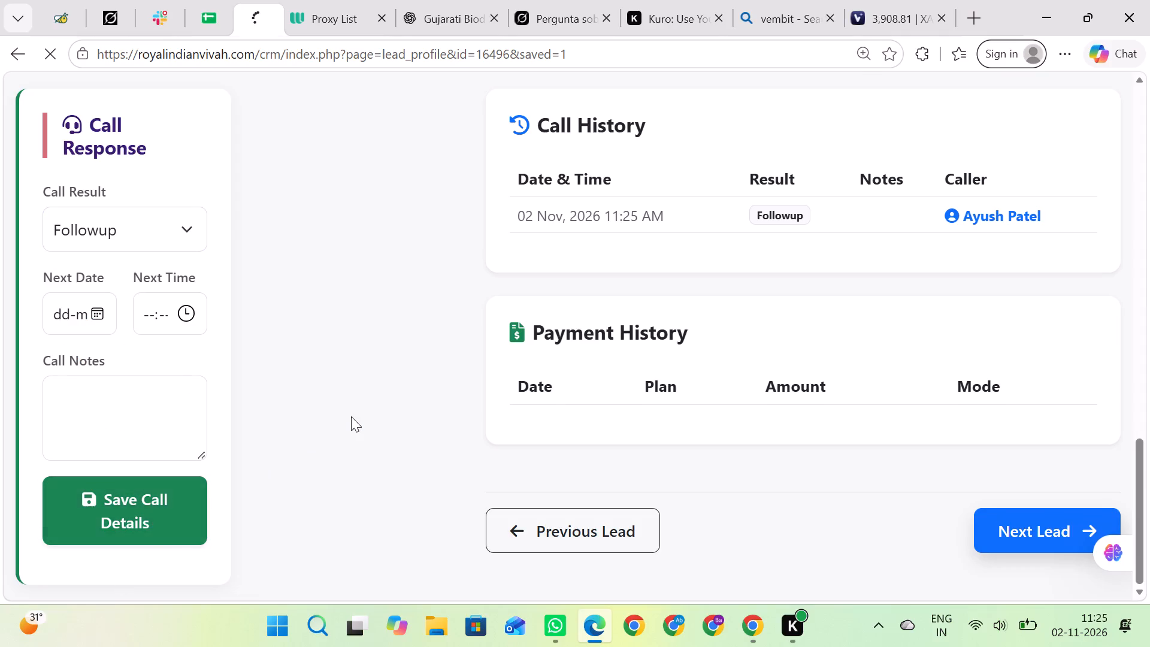
Highlight the lead's mobile number in the profile summary.
double_click(301, 342)
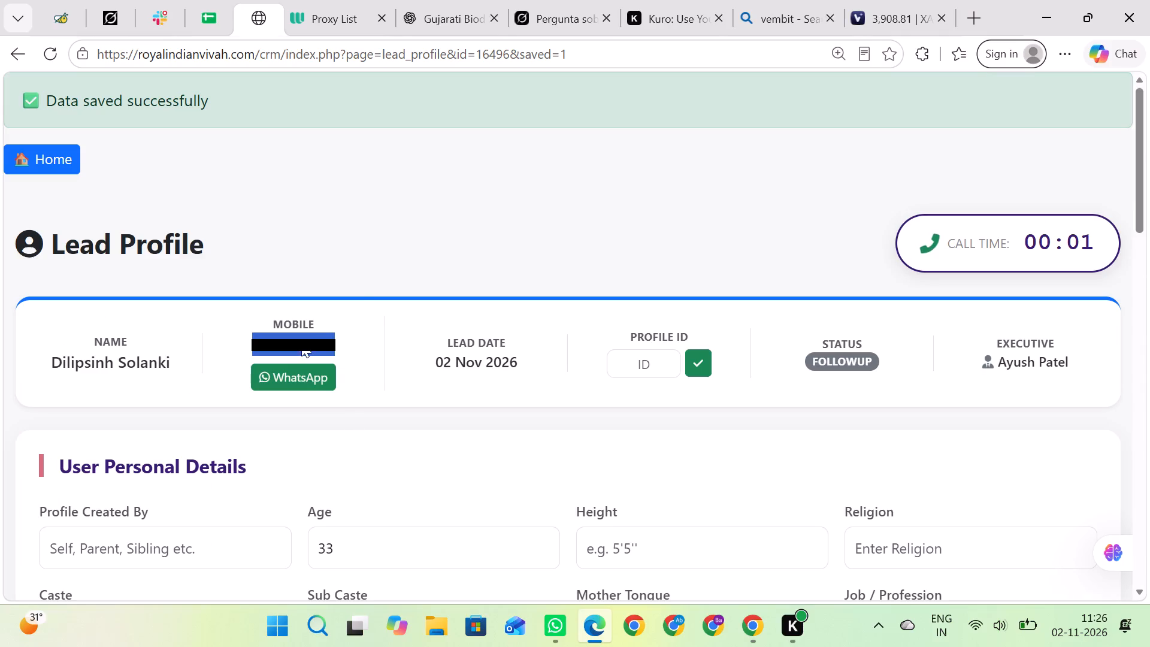
click(338, 279)
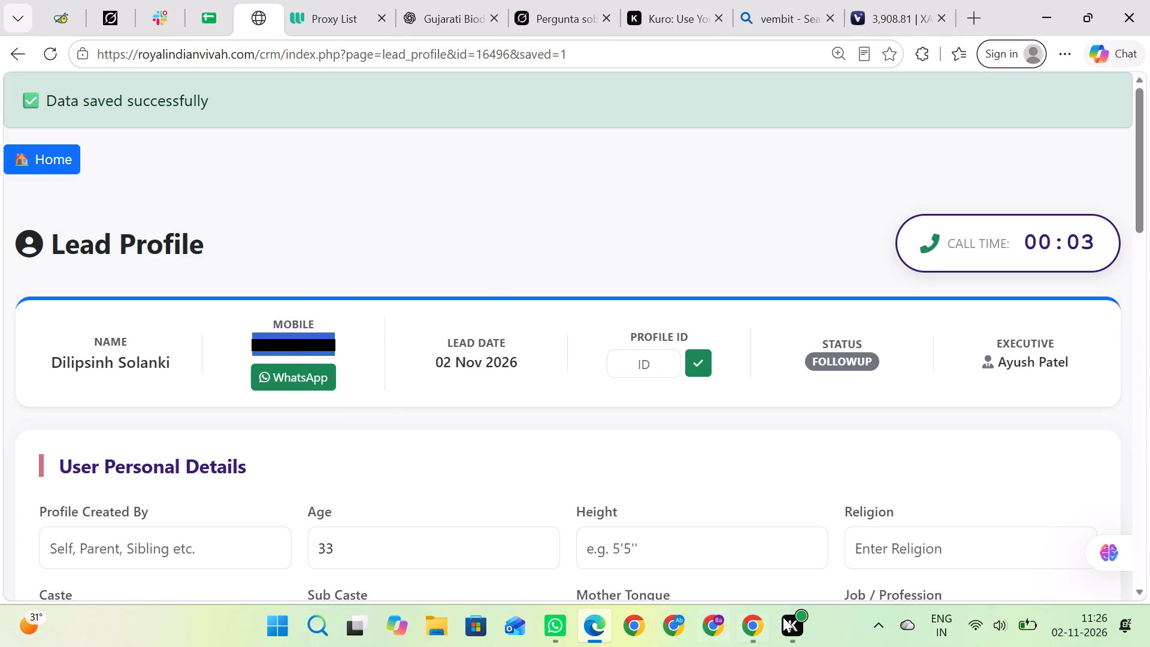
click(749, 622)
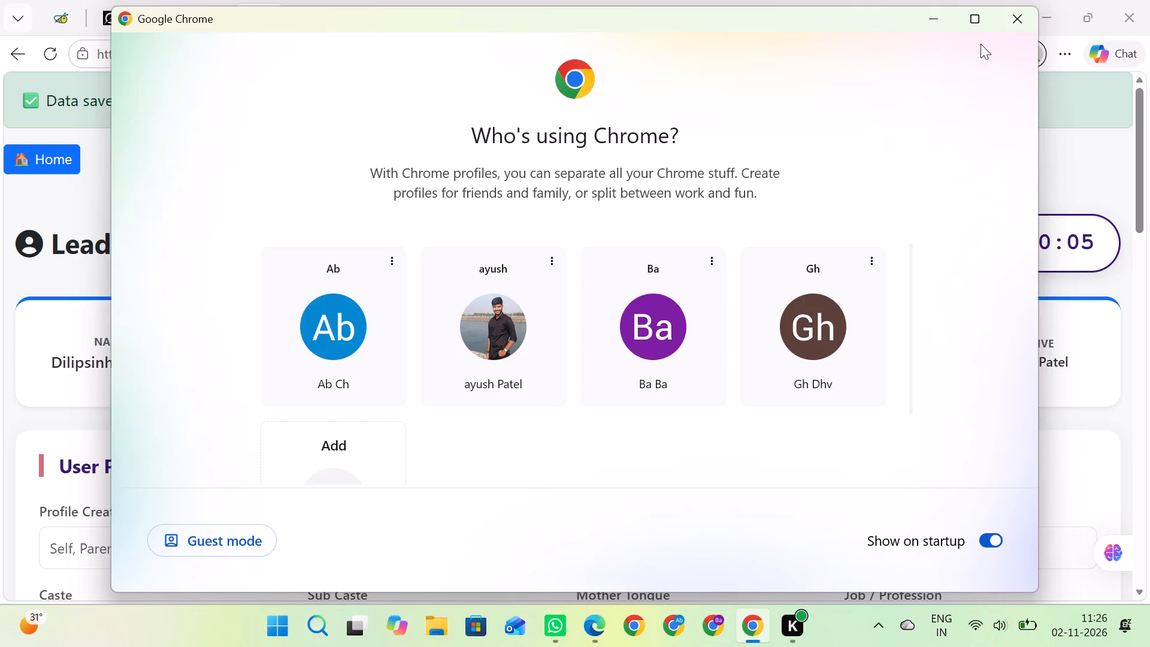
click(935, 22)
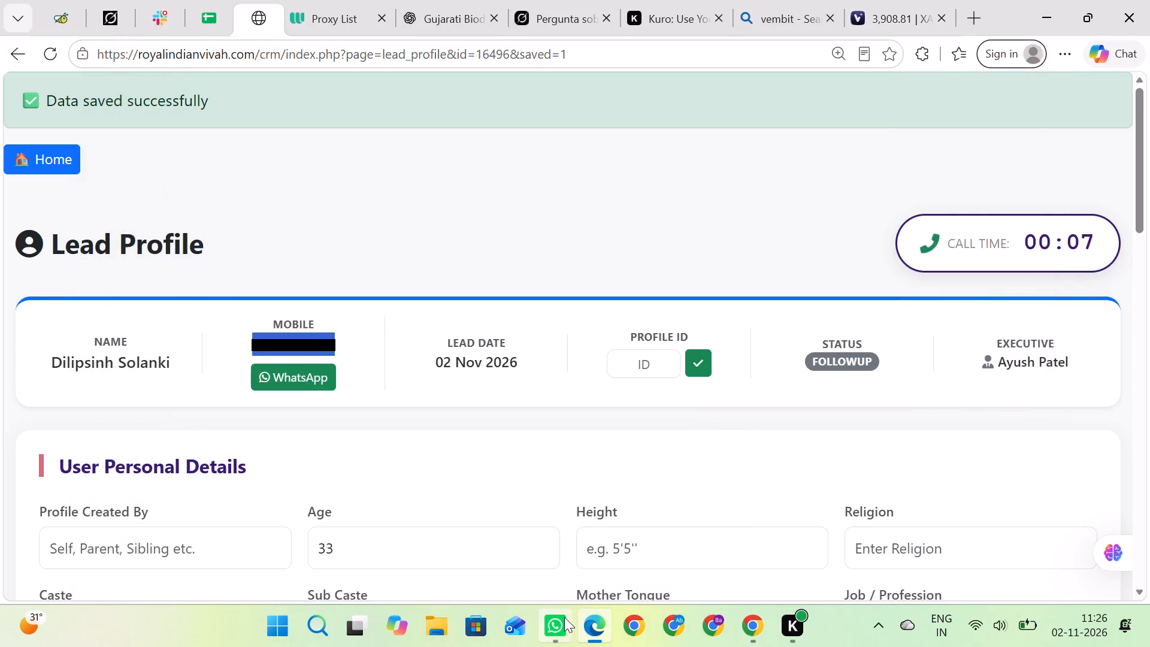
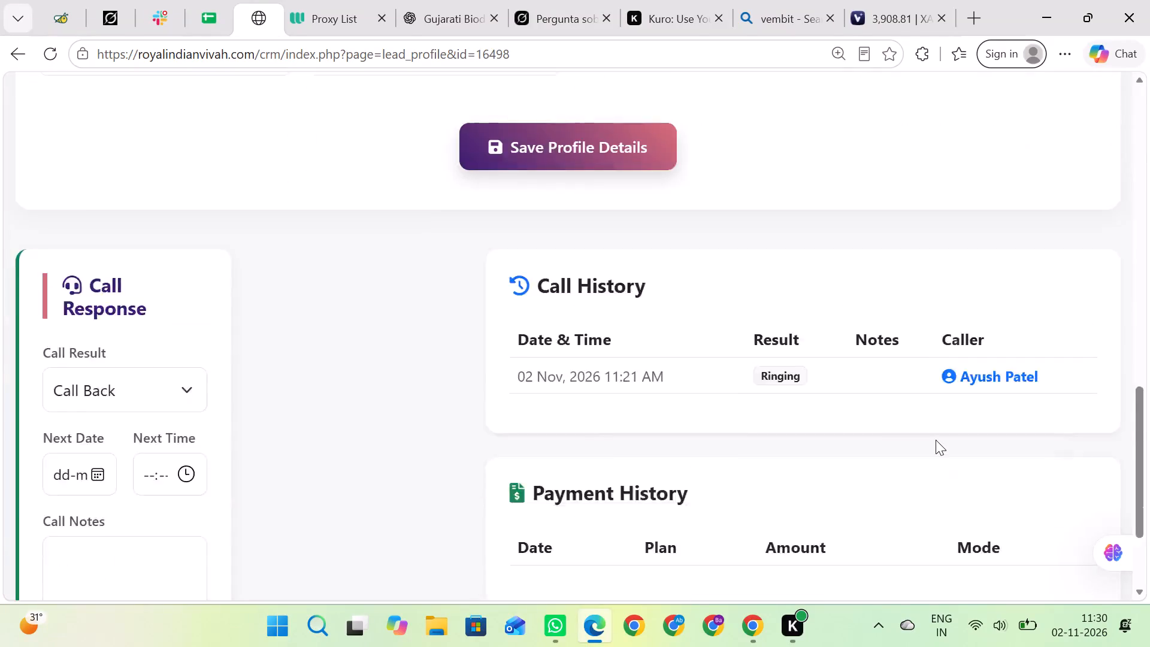
Open the next lead's profile.
click(987, 521)
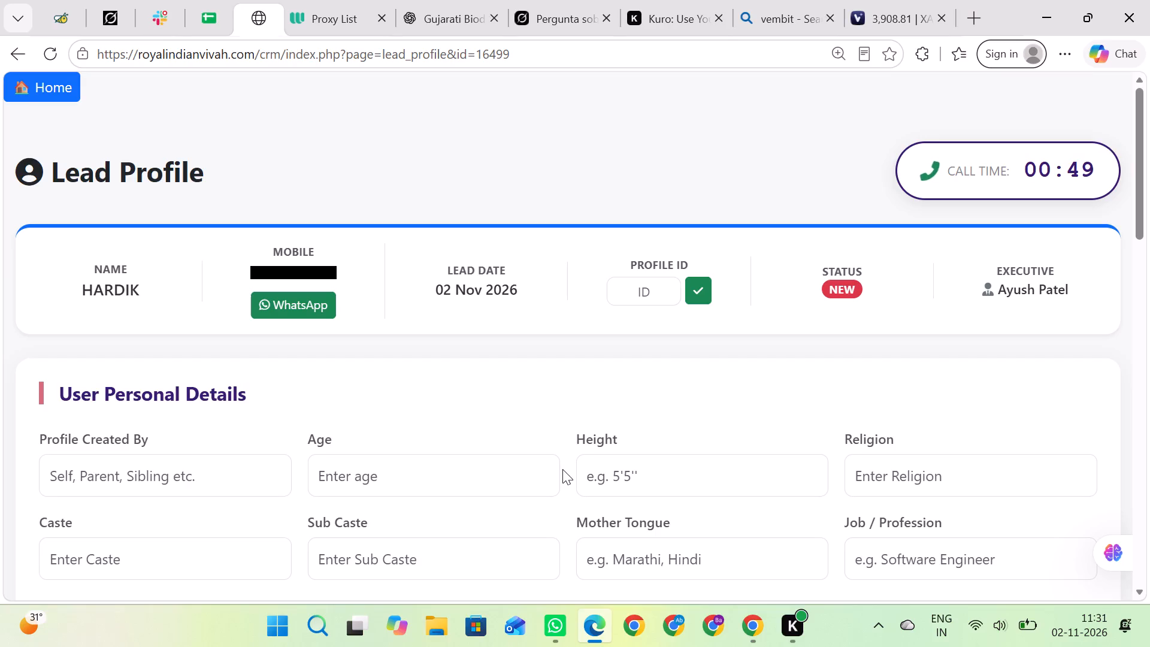
Record the call result for this lead as Switch Off and save the call details.
scroll(562, 469, down, 1)
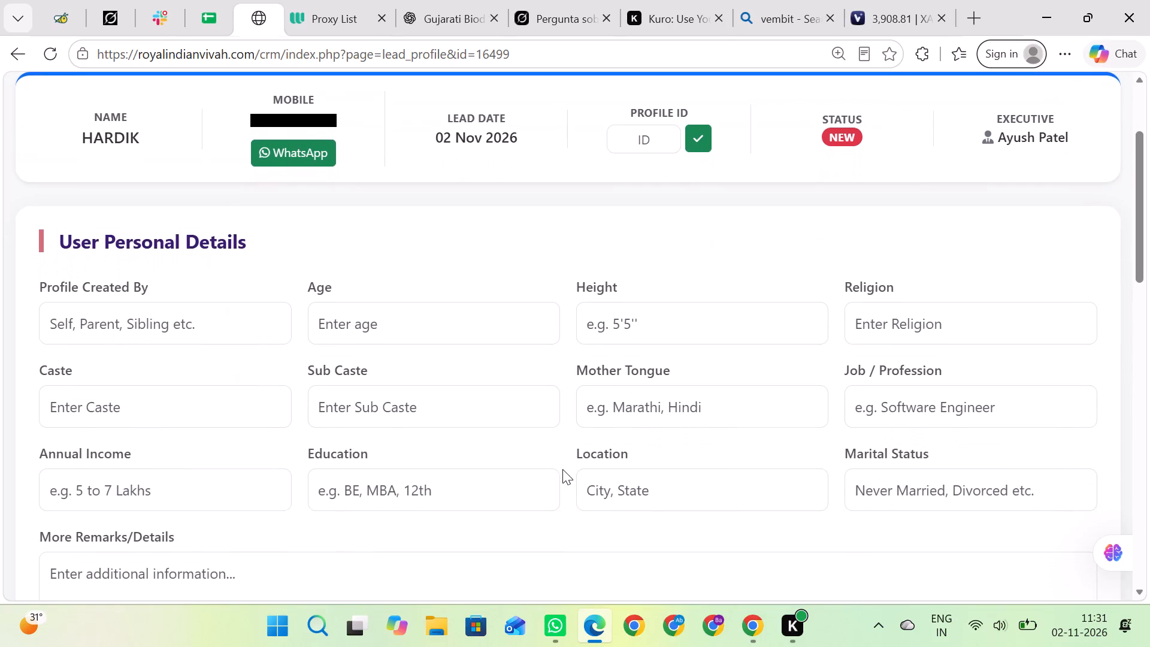
scroll(562, 469, down, 2)
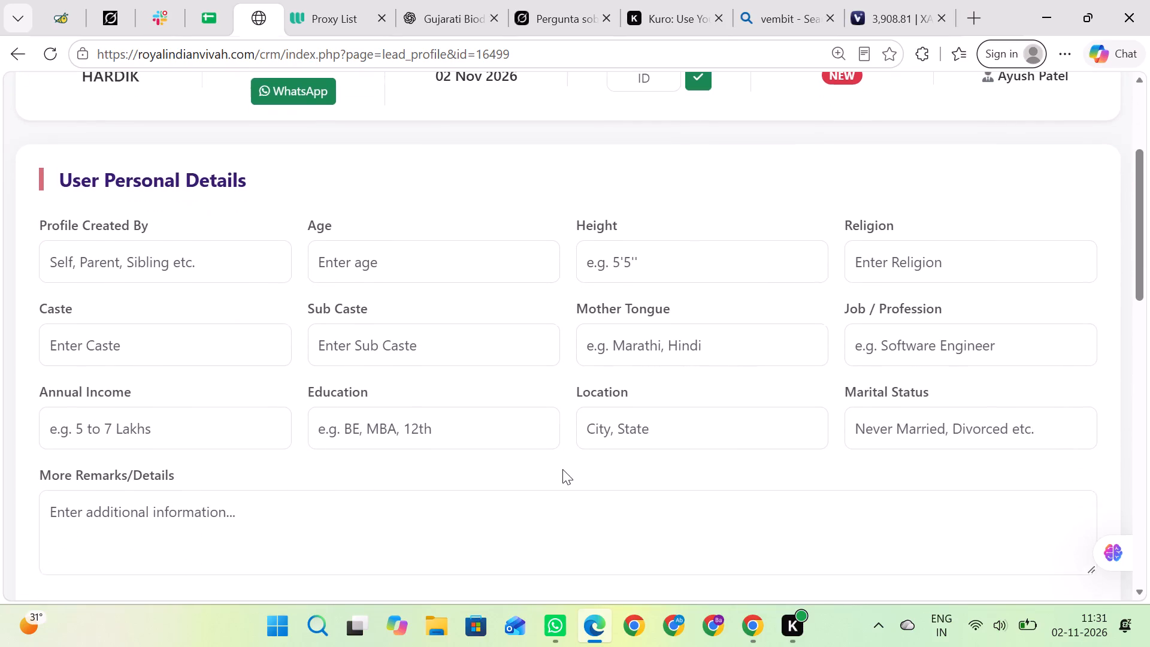
scroll(562, 469, down, 4)
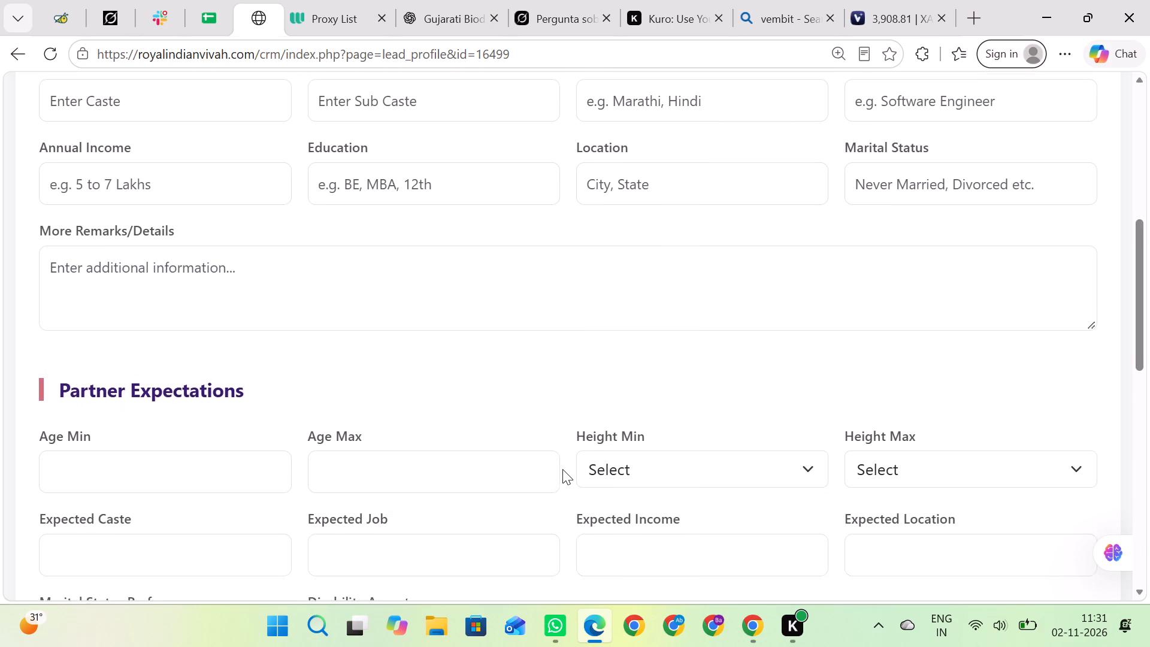
scroll(562, 469, down, 1)
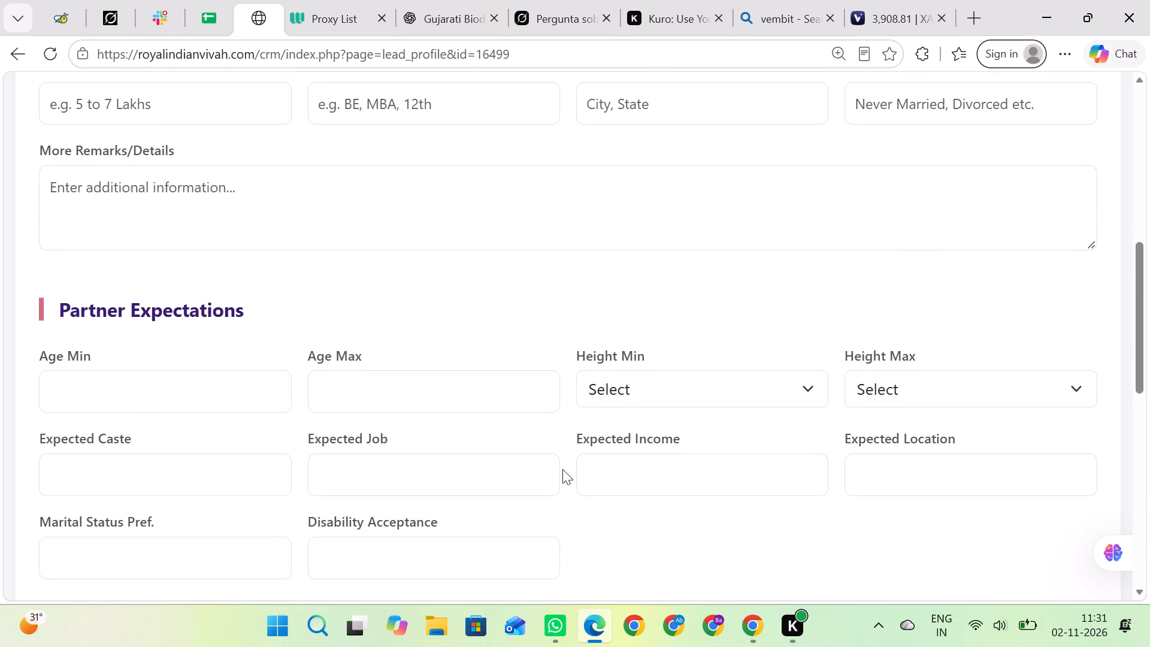
scroll(562, 469, down, 4)
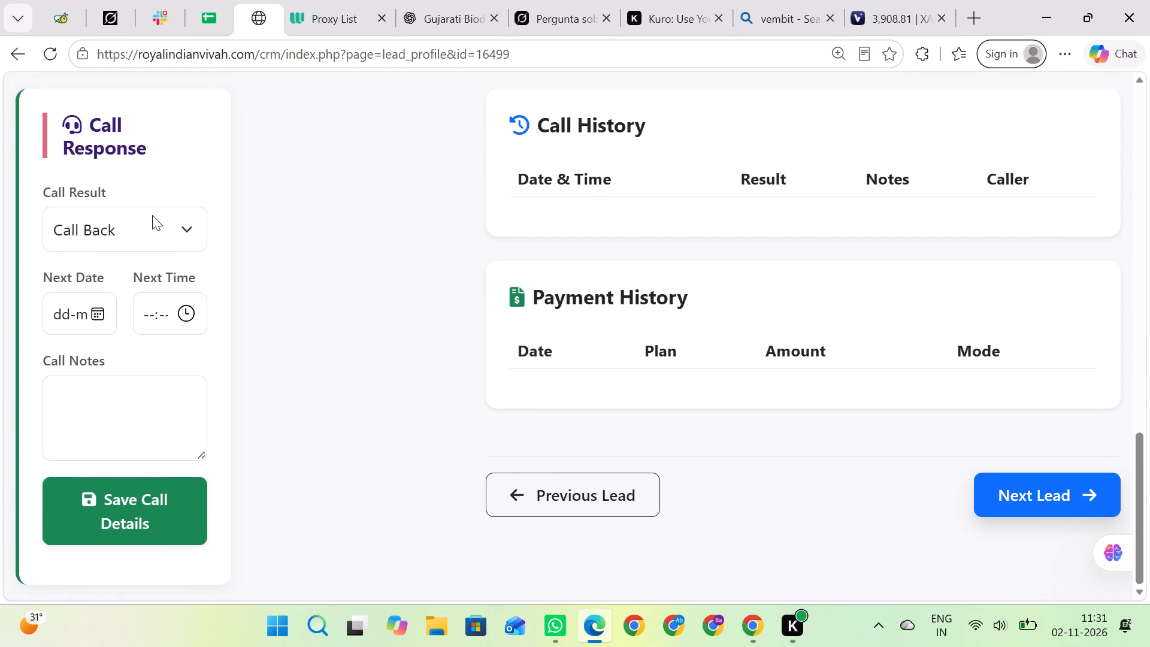
click(152, 215)
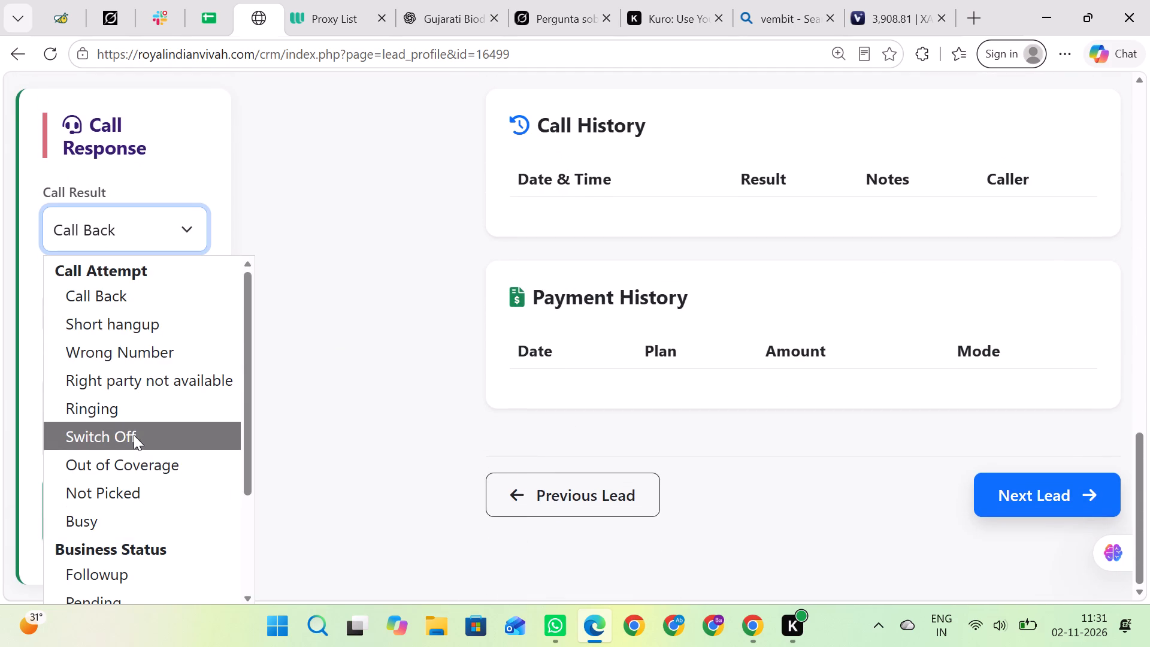
drag(134, 435, 179, 439)
click(179, 439)
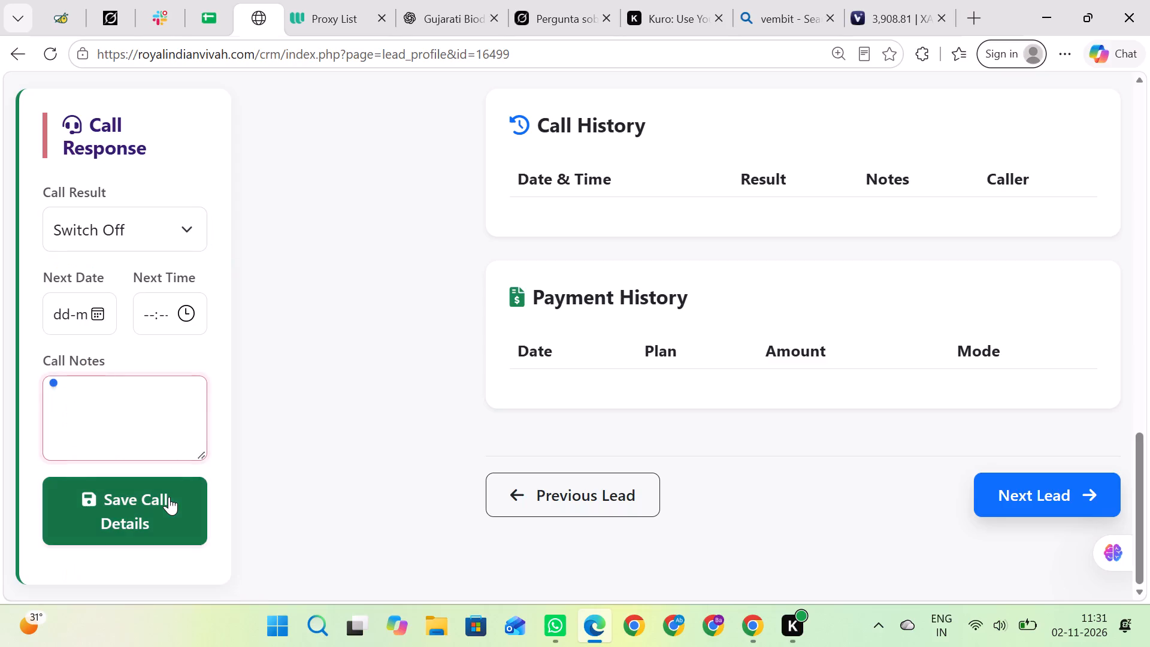
click(169, 497)
Move on to the next lead's profile.
scroll(783, 494, down, 5)
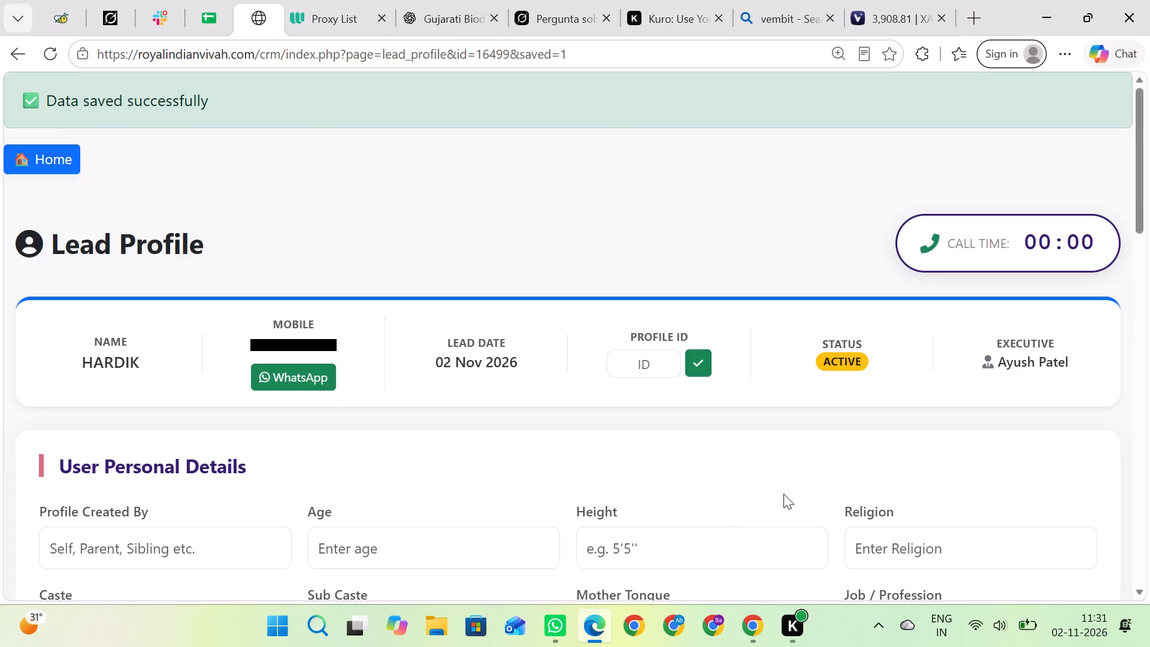
scroll(783, 494, down, 3)
click(1018, 534)
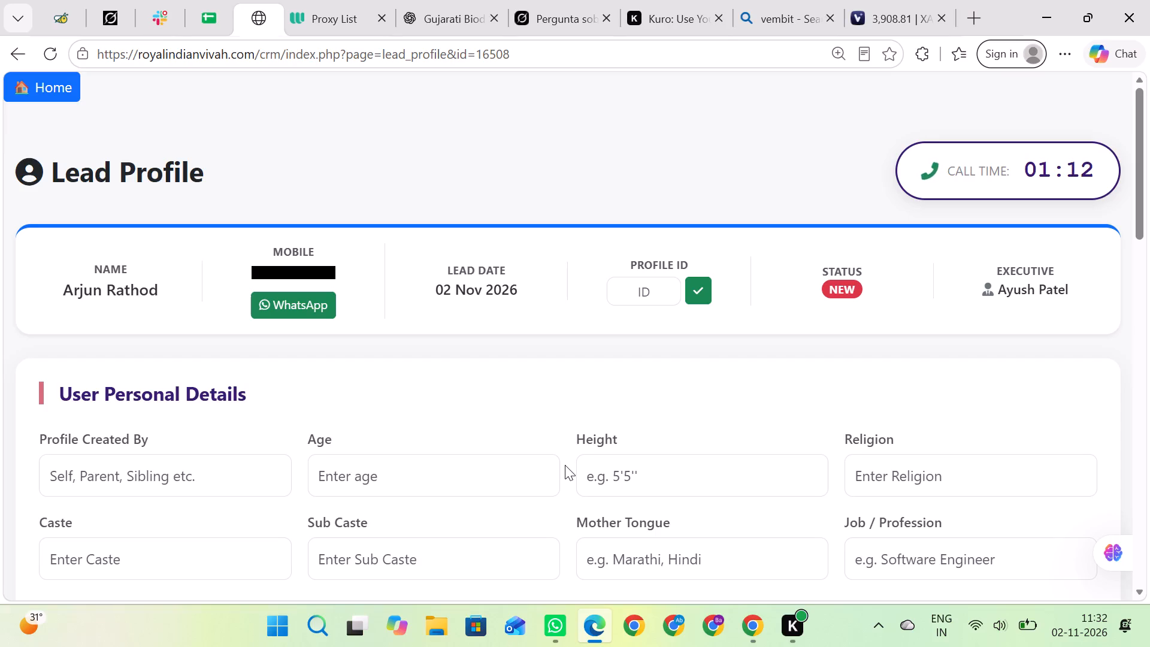
Fill in the personal details: age 23, caste "patel", profession "job", education "12 pass" and location "ahmedabad".
click(426, 467)
text(23)
click(213, 564)
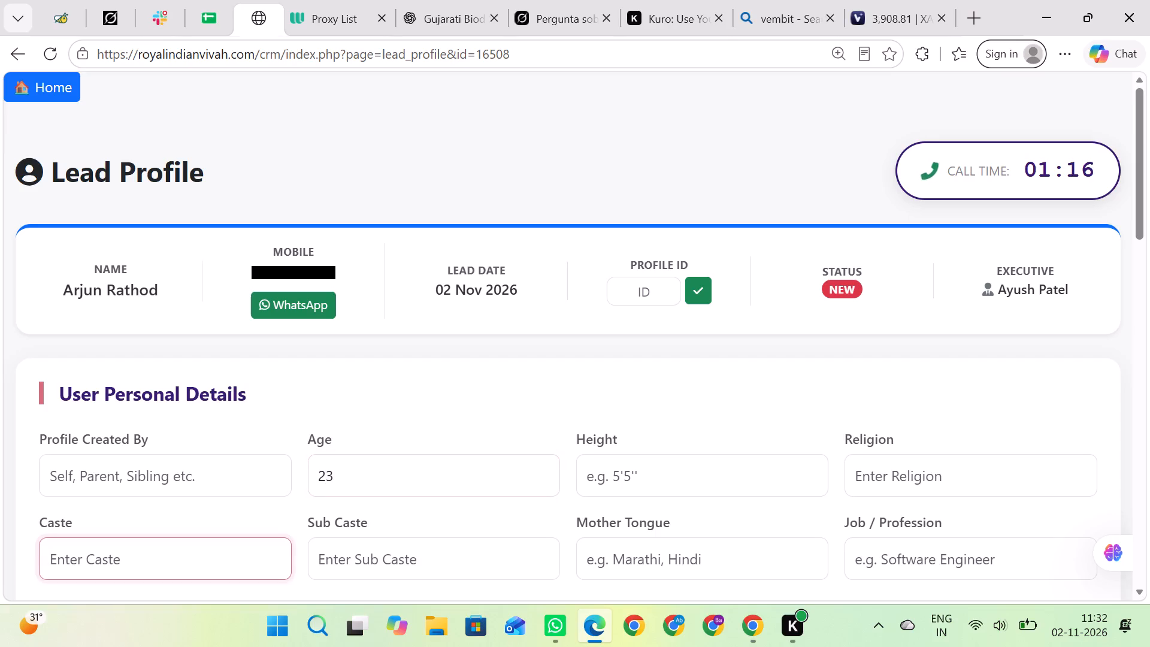
text(patel)
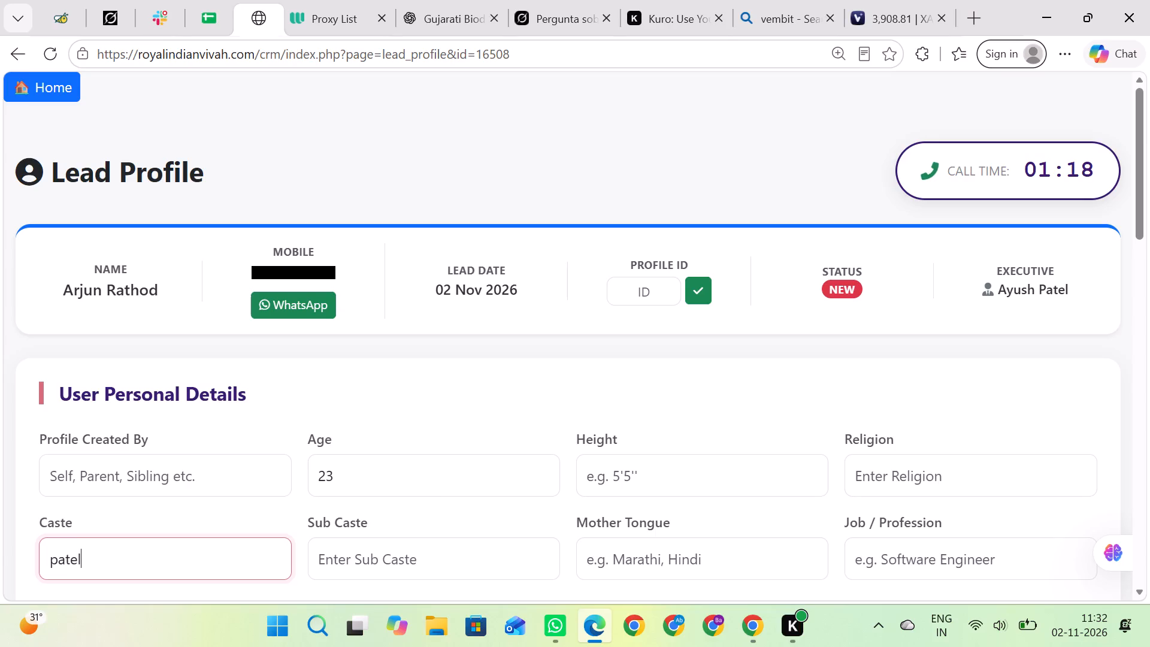
scroll(439, 497, down, 2)
click(1034, 368)
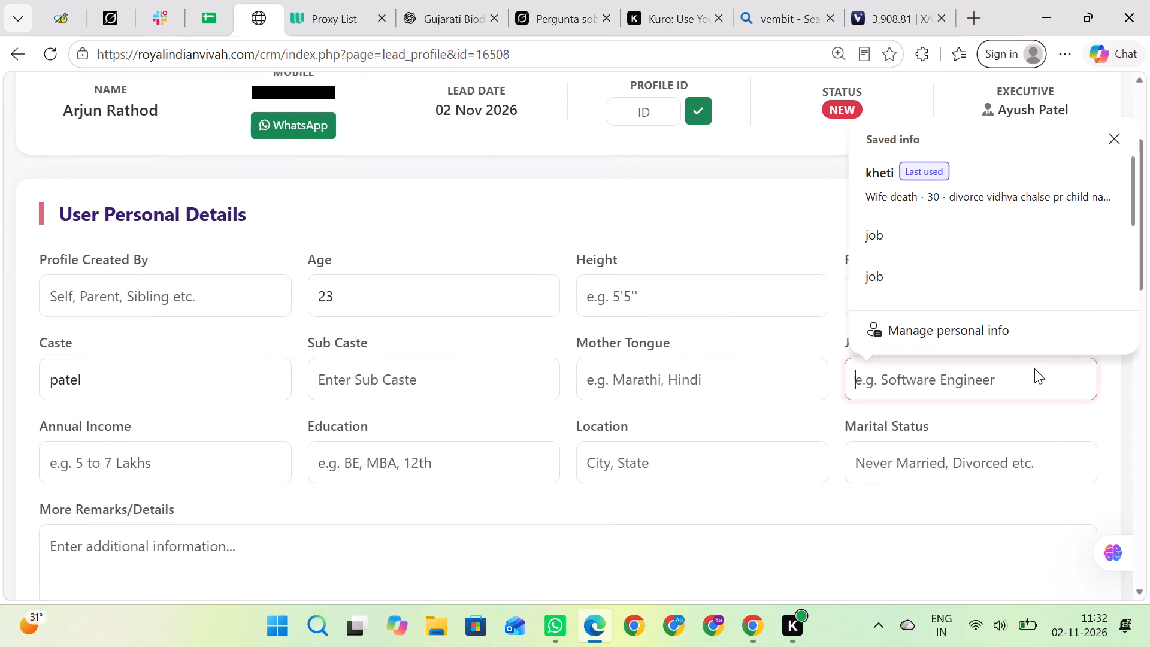
text(job)
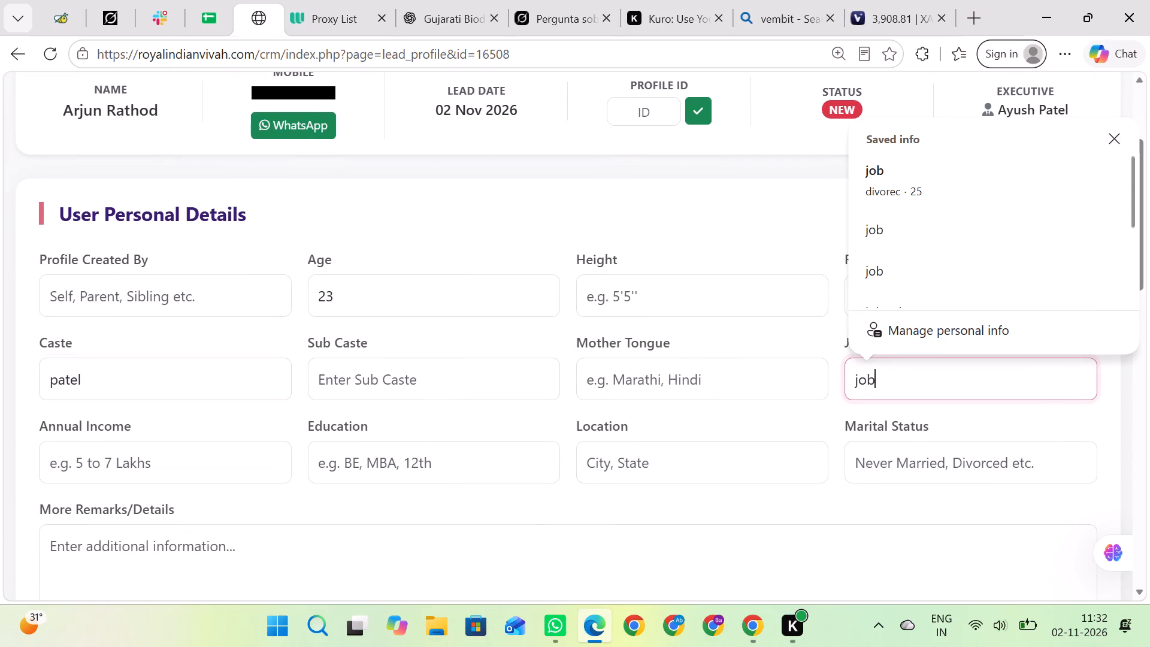
click(443, 475)
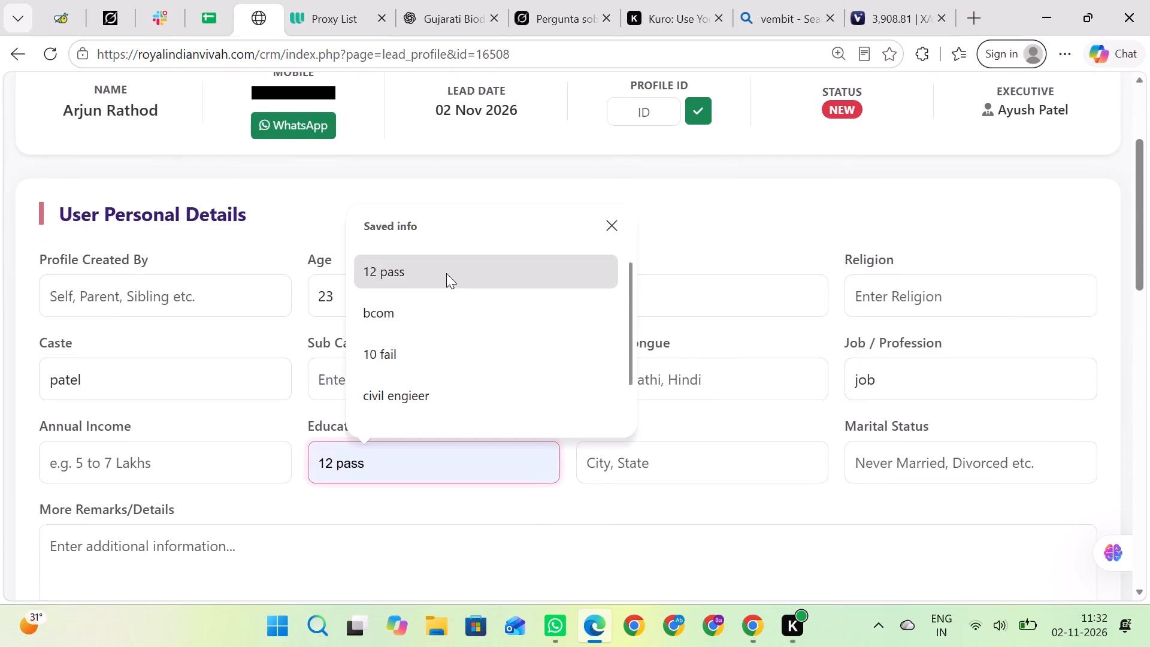
text(12 pass)
click(671, 451)
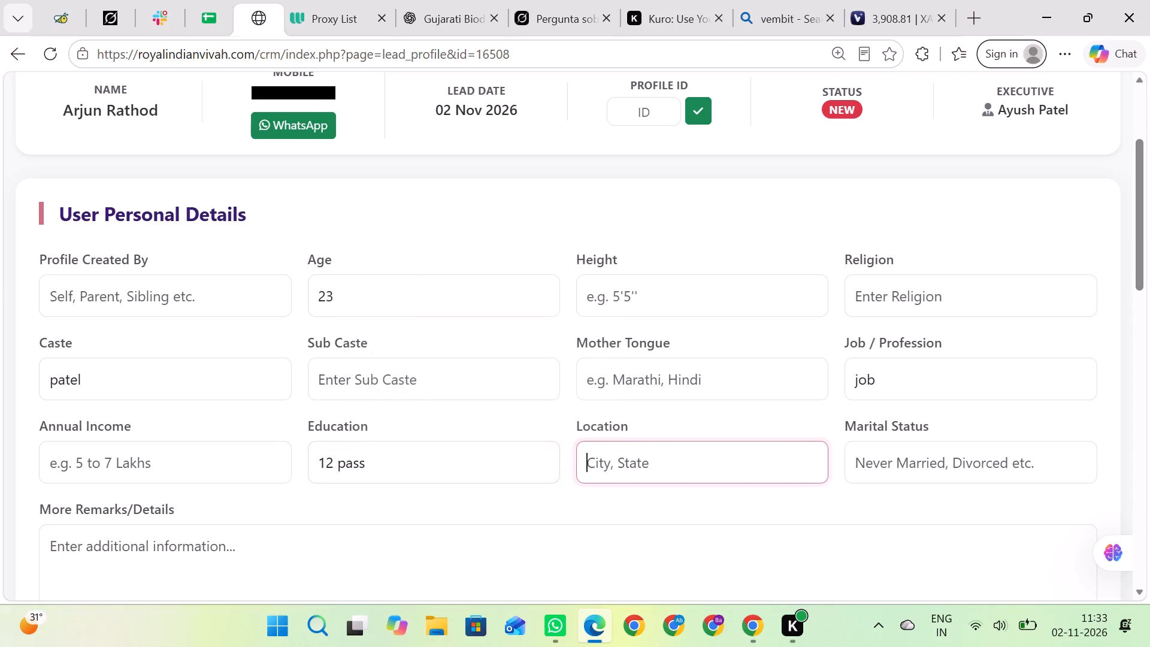
text(ahmedabad)
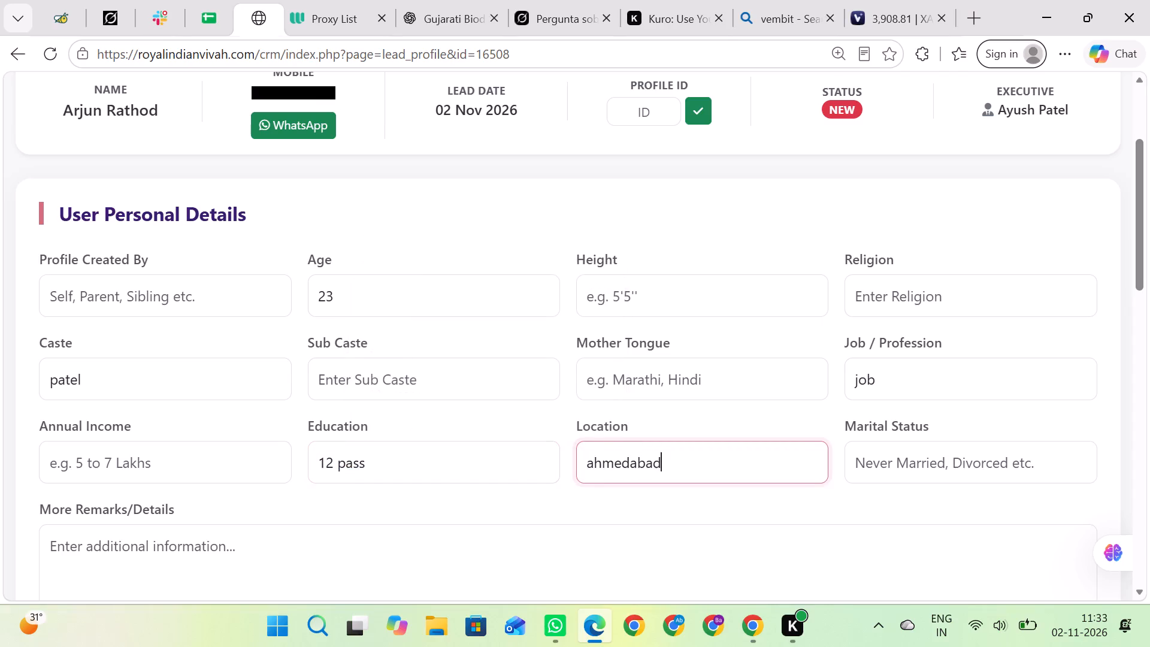
Complete the personal details with marital status "divorec", annual income "10 lakh" and sub caste "mali falu mali".
click(1015, 471)
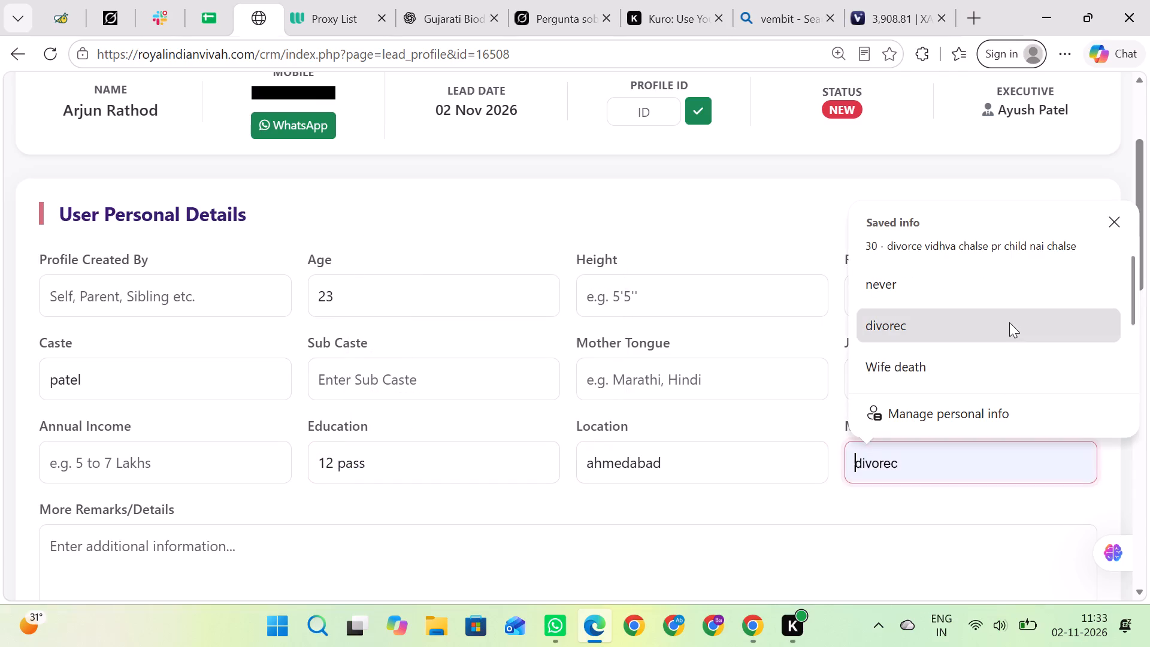
click(1009, 322)
click(195, 460)
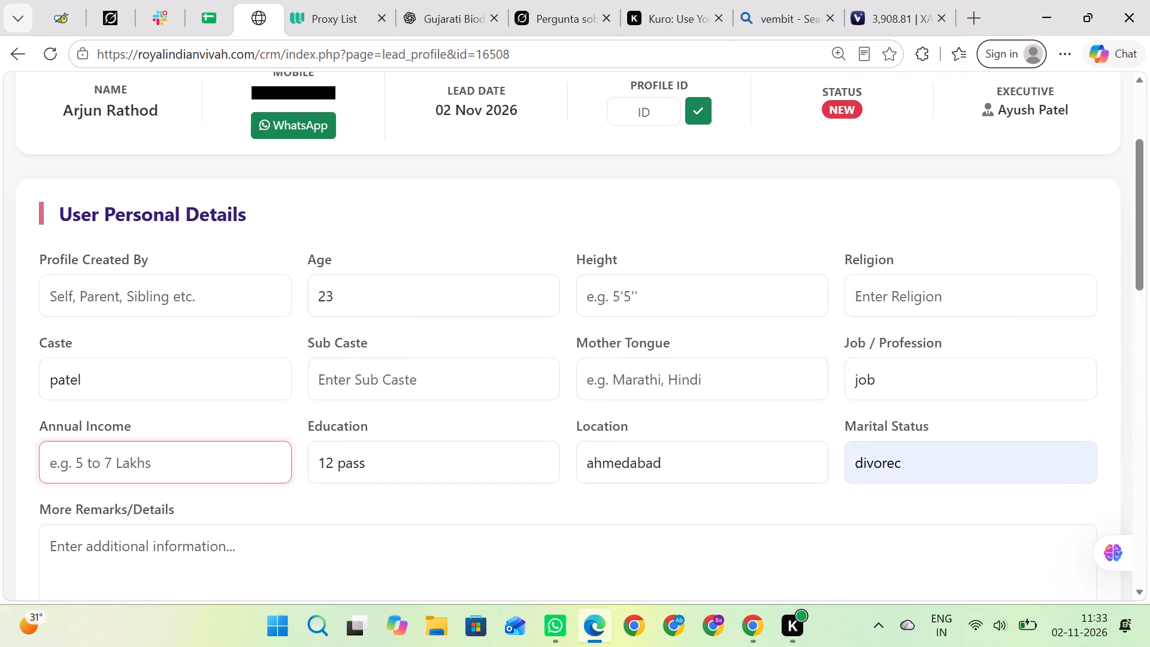
text(10 lakh)
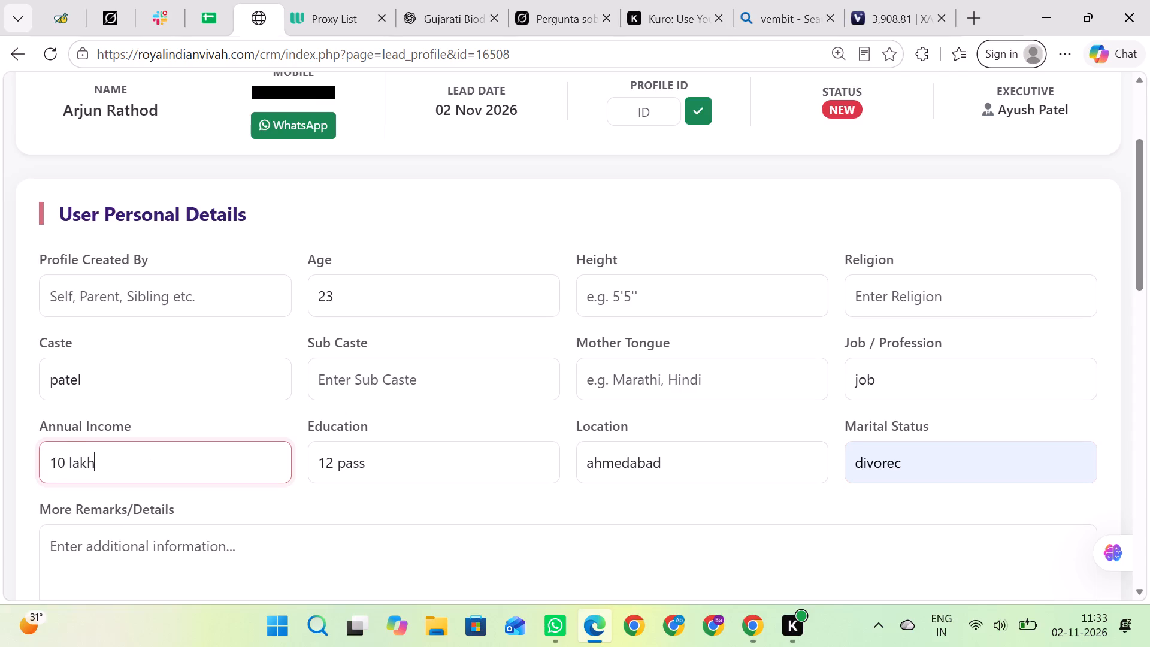
key(space)
click(438, 388)
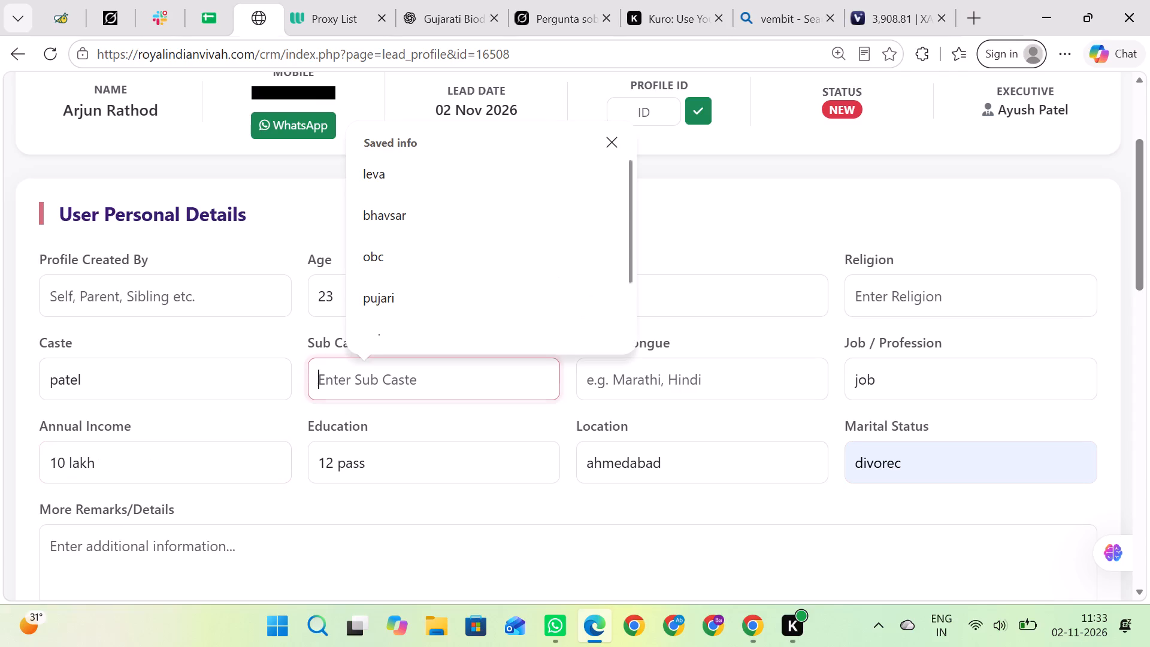
text(mali falu a)
key(BackSpace)
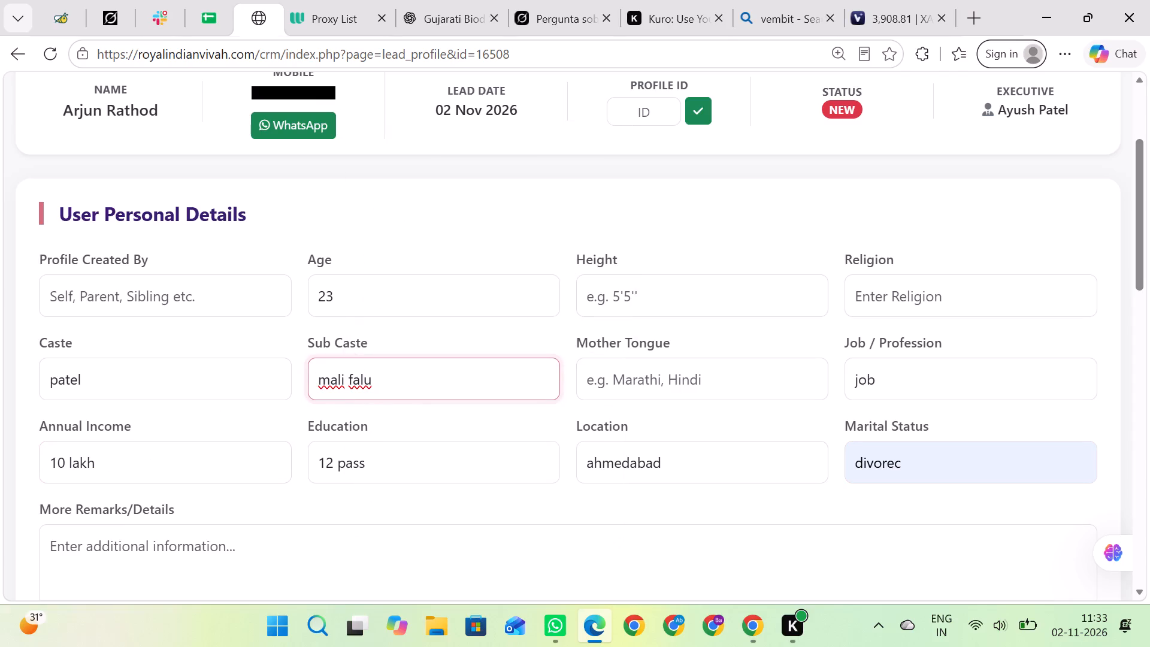
text(mali)
key(space)
Set the partner's expected age range to a minimum of 20 and a maximum of 25.
scroll(559, 338, down, 3)
click(128, 286)
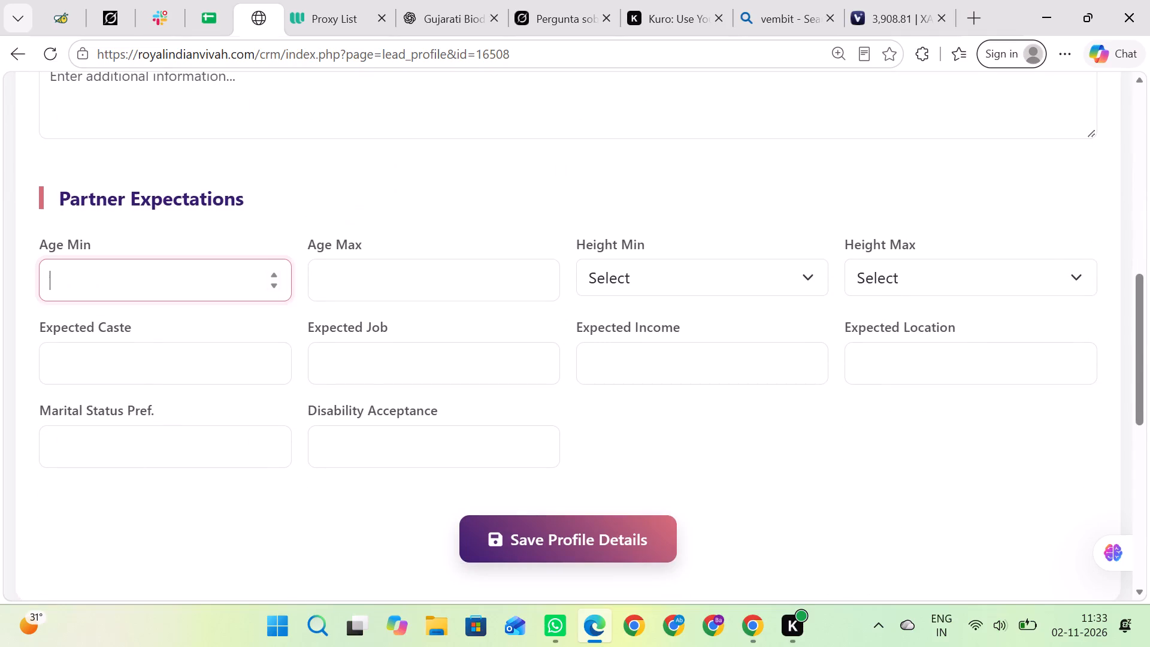
key(1)
key(BackSpace)
text(20)
key(space)
key(Tab)
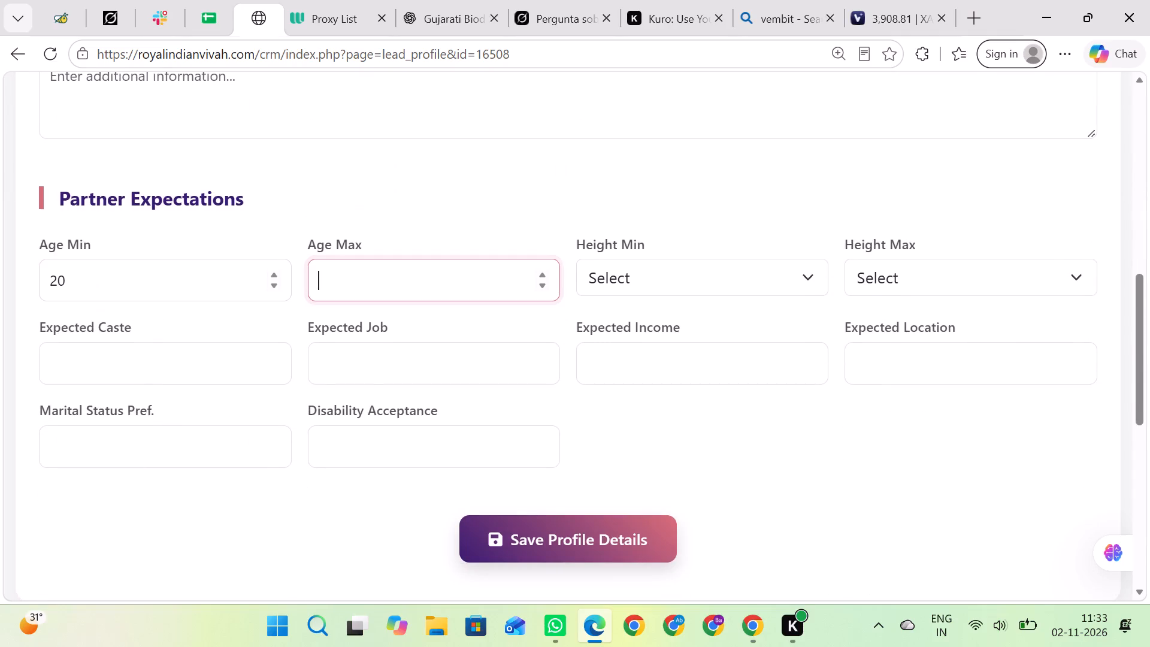
key(2)
key(5)
Enter the partner's expected caste as "patel ,soni ,bramin ,josi ,rajput".
click(76, 365)
text(patel ,soni ,bramin ,josi ,ja)
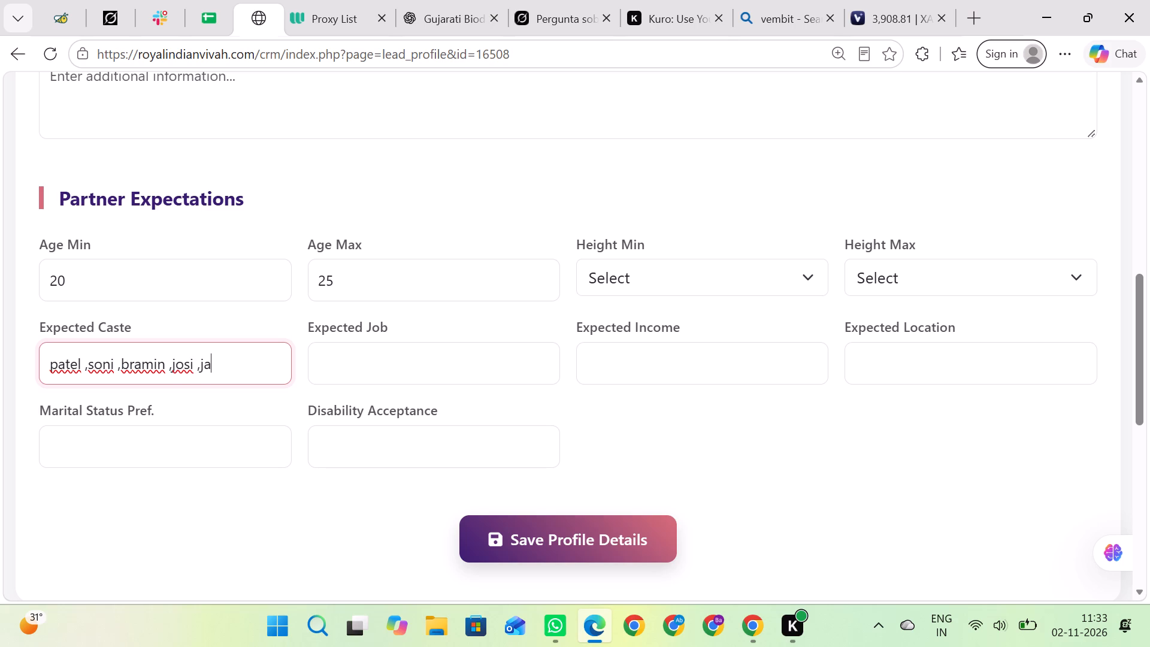
key(BackSpace)
key(BackSpace)
text(rajput)
key(space)
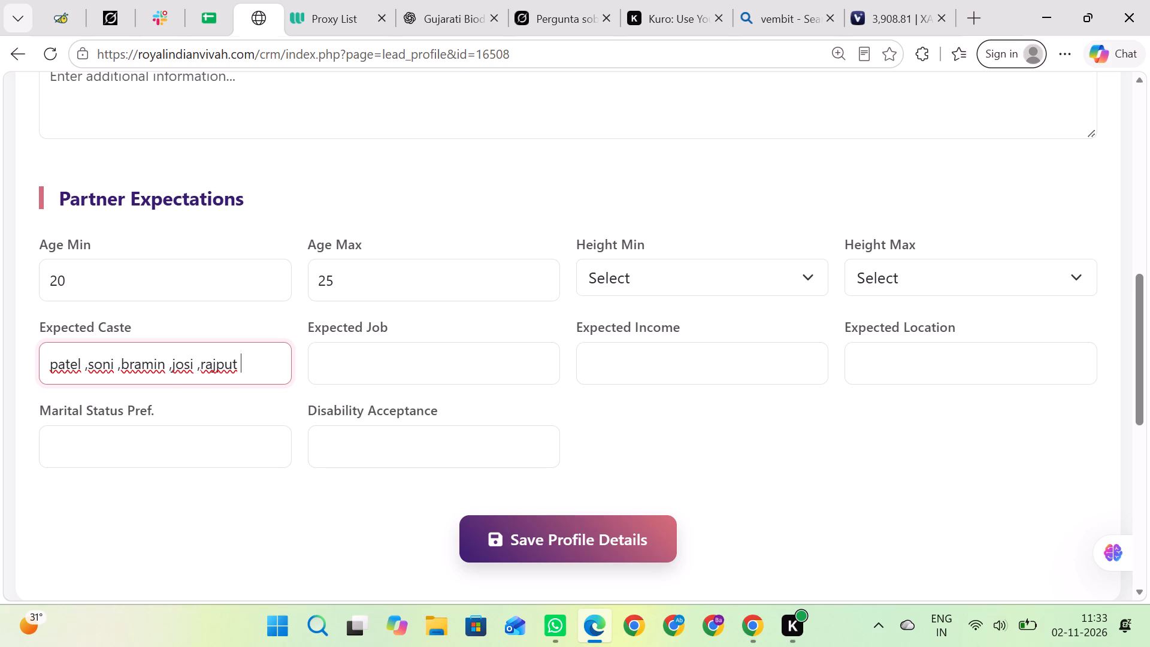
Enter the partner's expected location as "ahmedabad ,raklot ,amreli ," and the marital status preference as "divorec".
click(883, 348)
text(ahmedabad ,raklot ,)
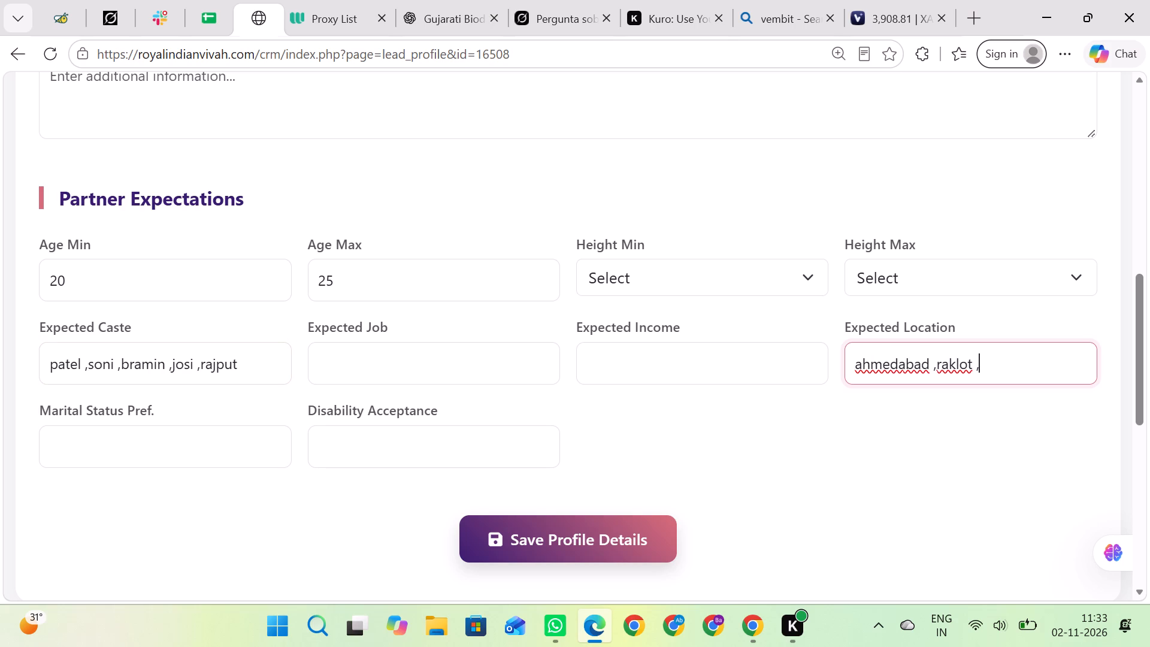
text(amreli ,)
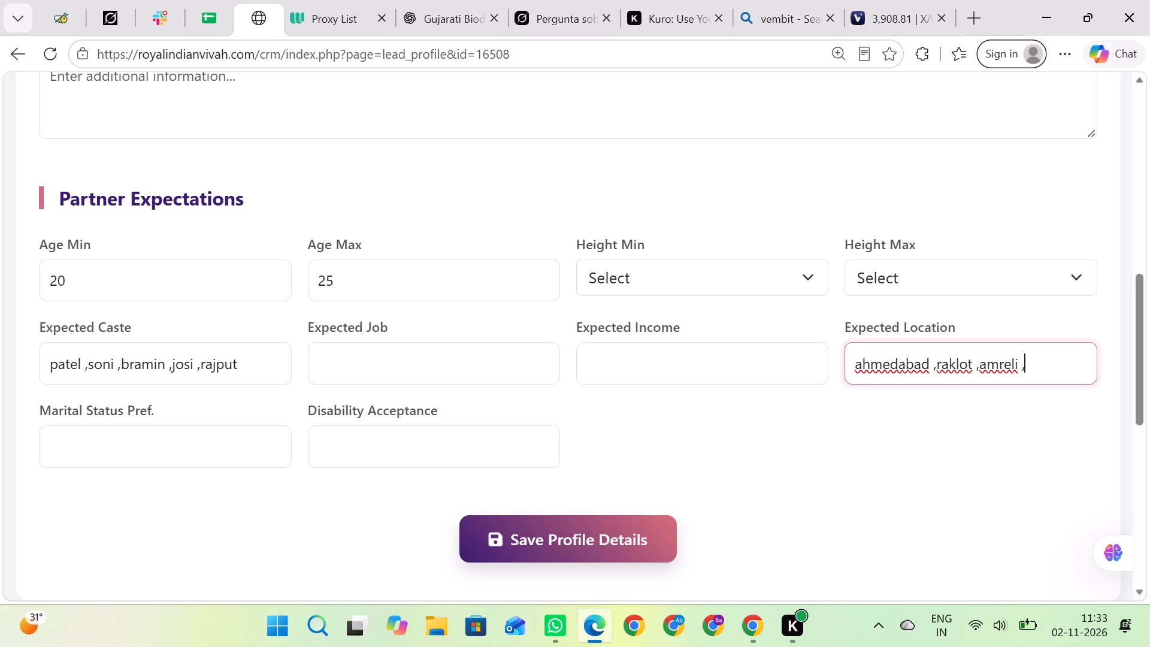
click(175, 440)
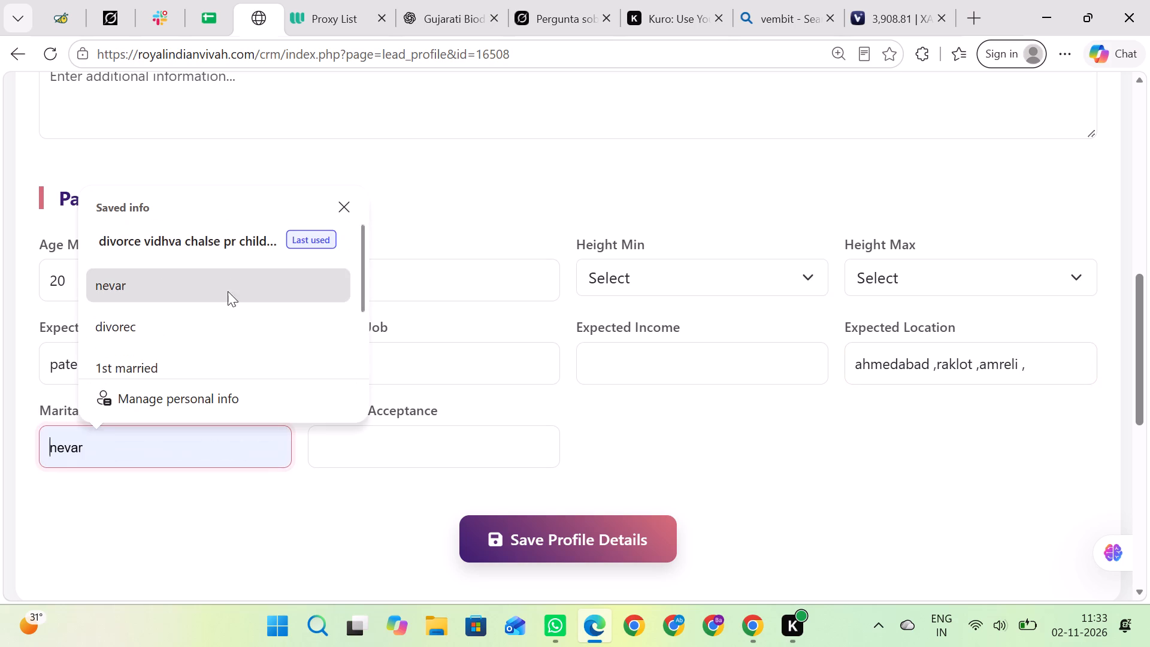
click(219, 323)
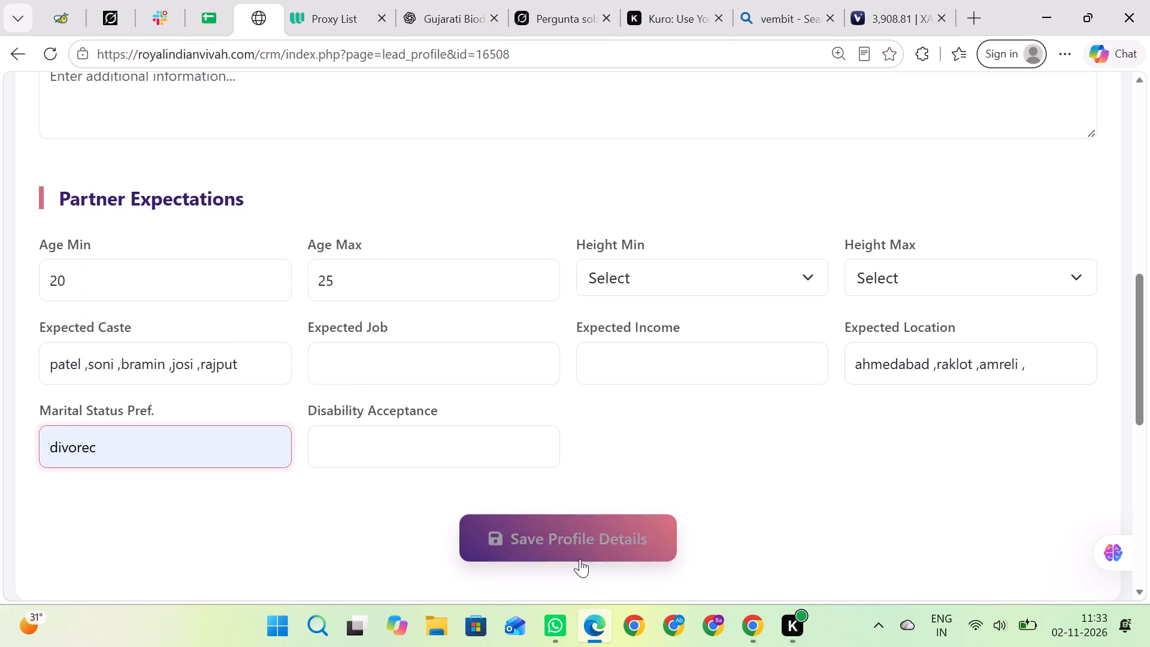
click(587, 435)
Set the lead's call result to "Ringing" and save the call details.
scroll(587, 435, down, 2)
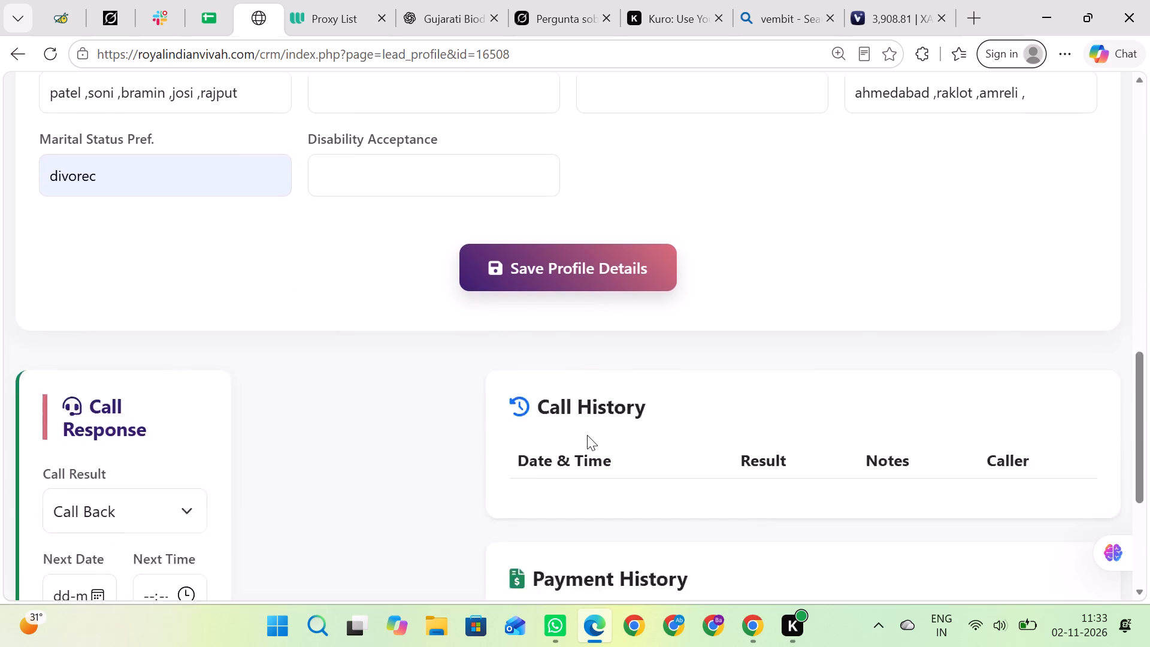
scroll(587, 435, down, 3)
click(168, 217)
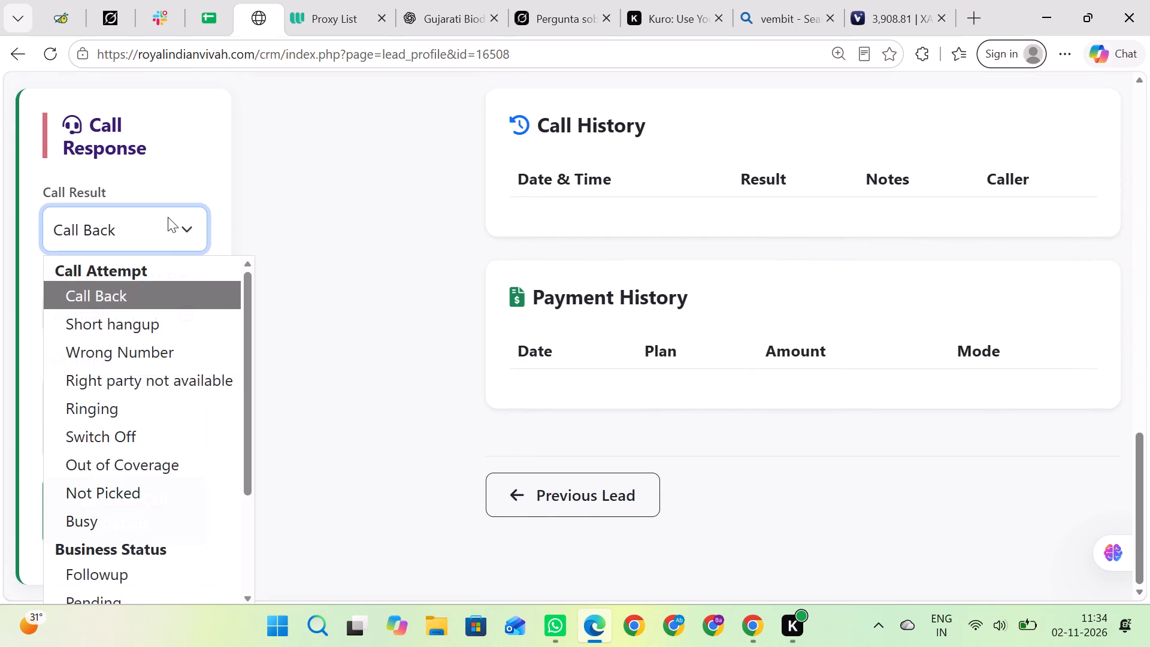
click(144, 415)
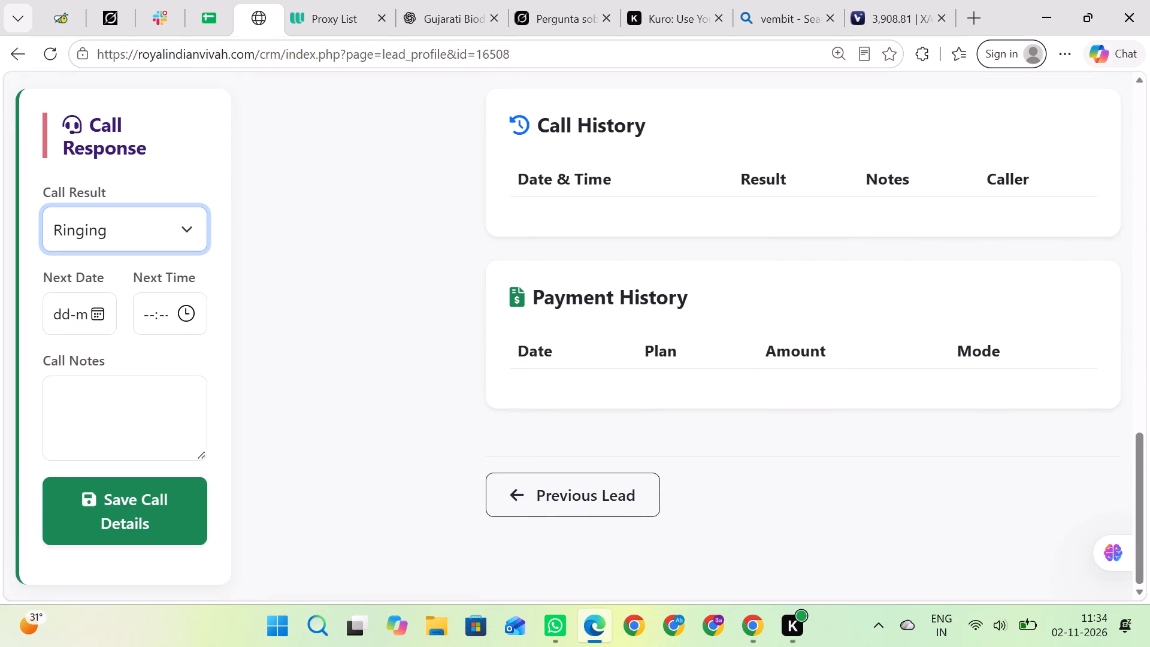
click(184, 521)
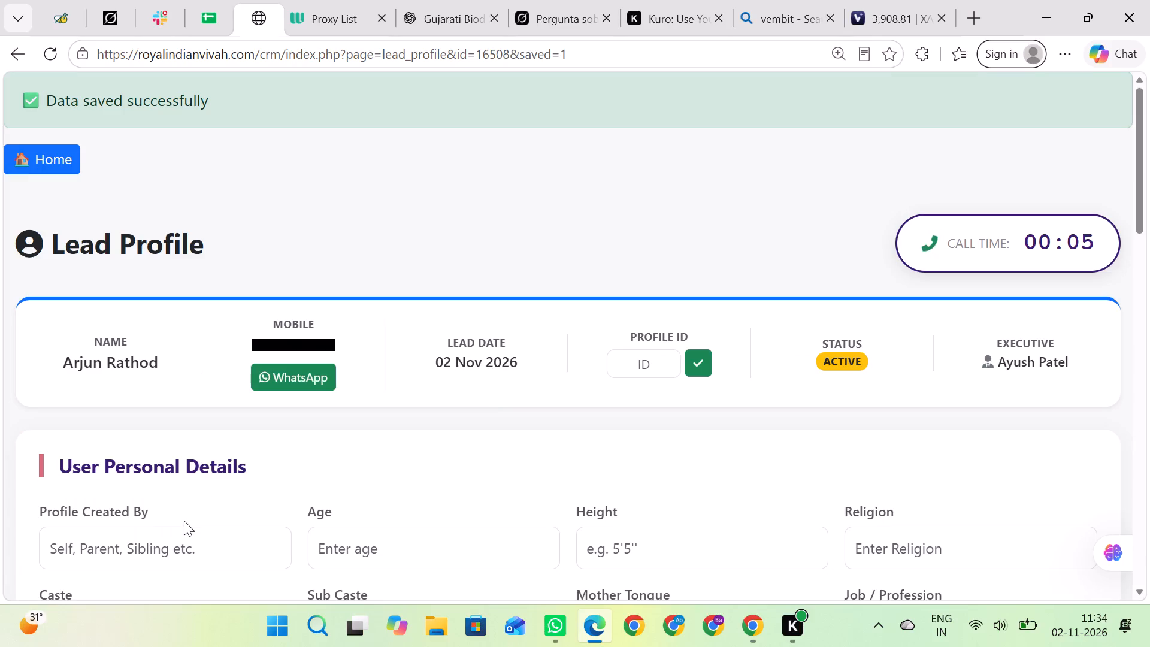
Return to the CRM home page, go to the My Leads list and open the first lead with status New.
scroll(184, 521, down, 11)
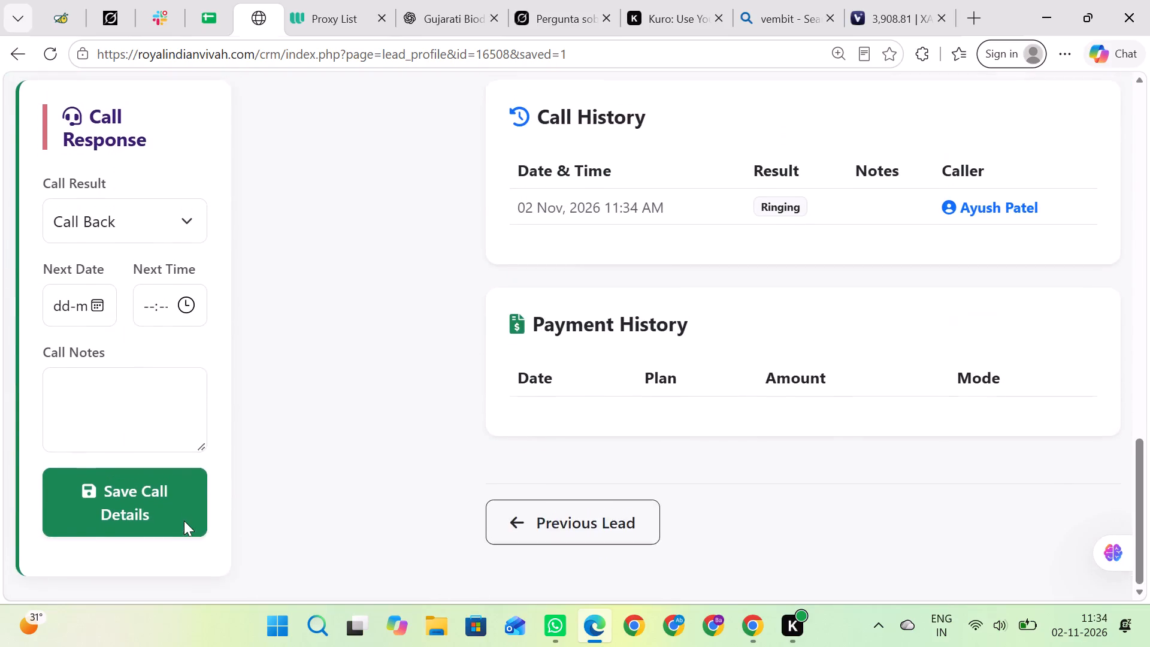
scroll(557, 327, up, 9)
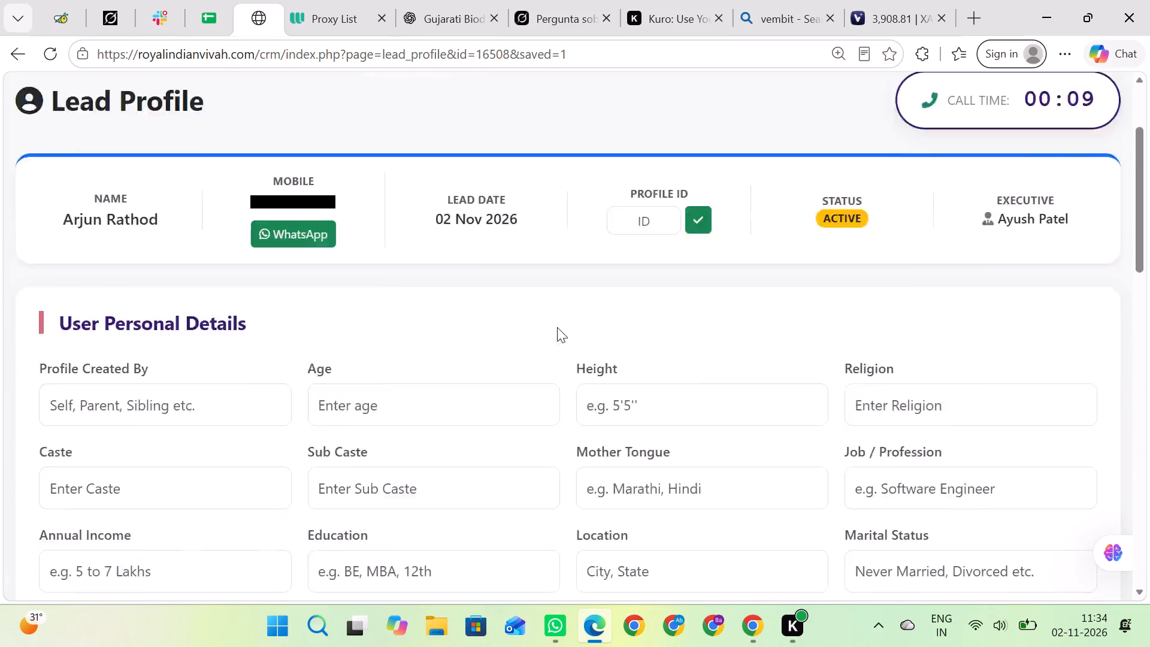
click(83, 157)
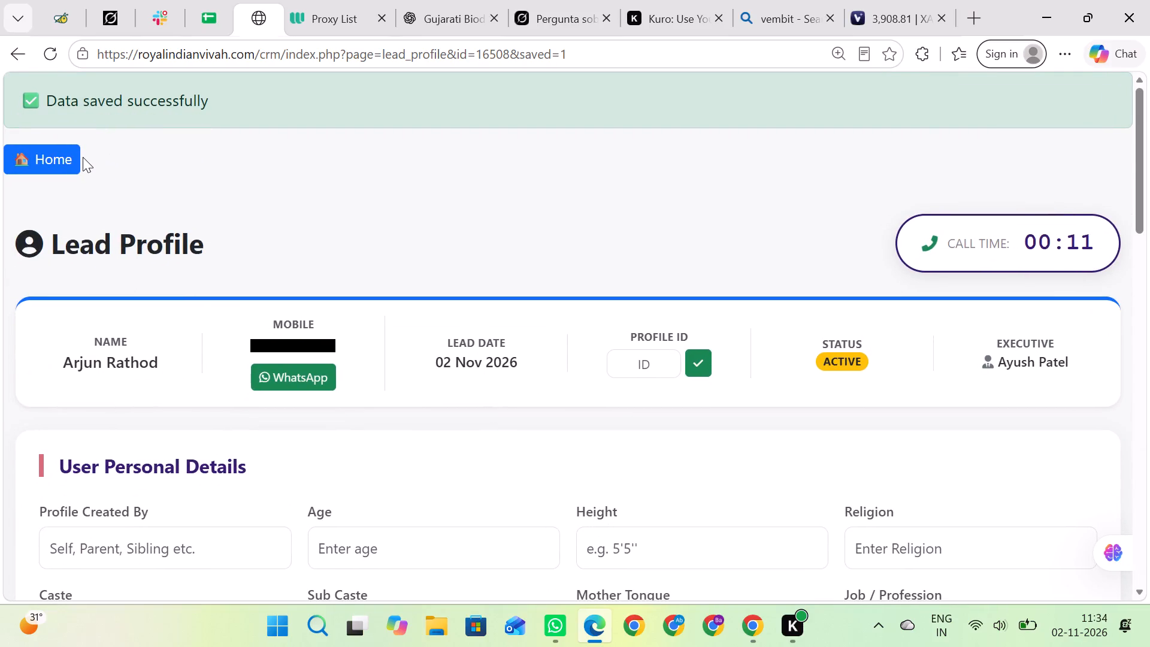
click(75, 158)
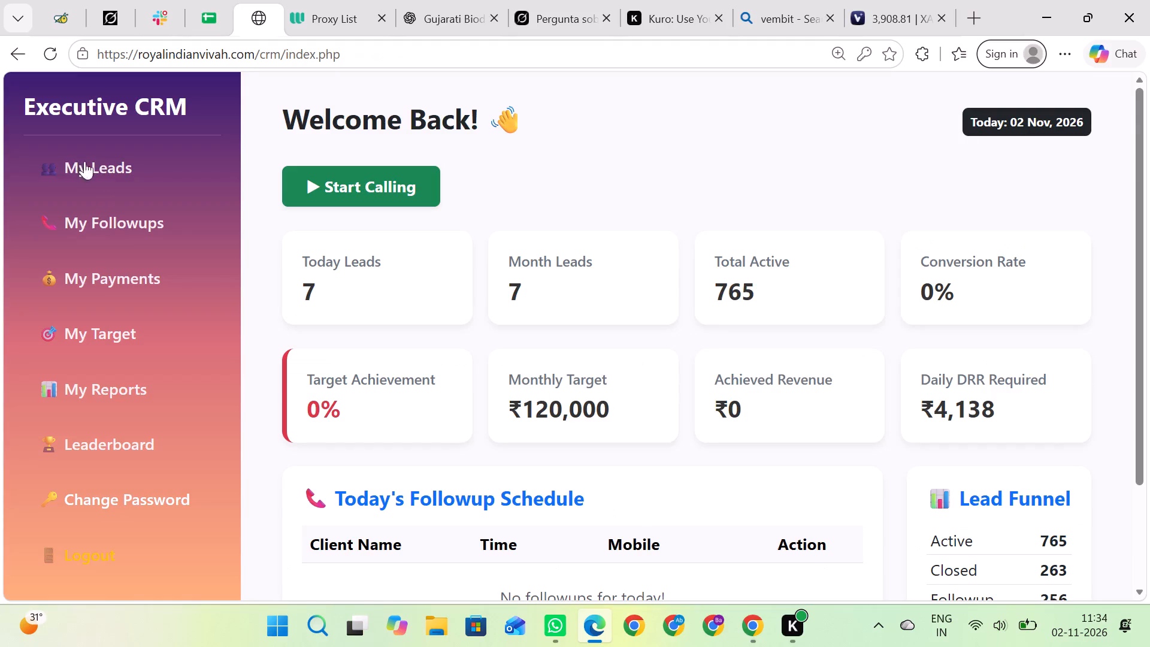
click(108, 169)
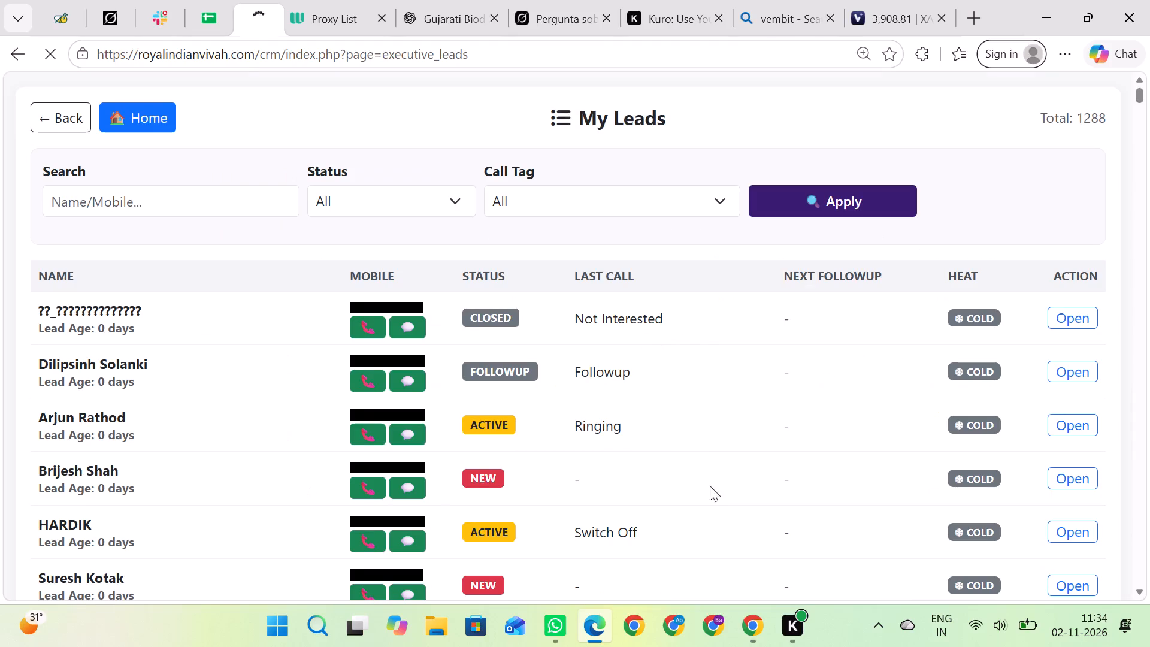
click(1075, 474)
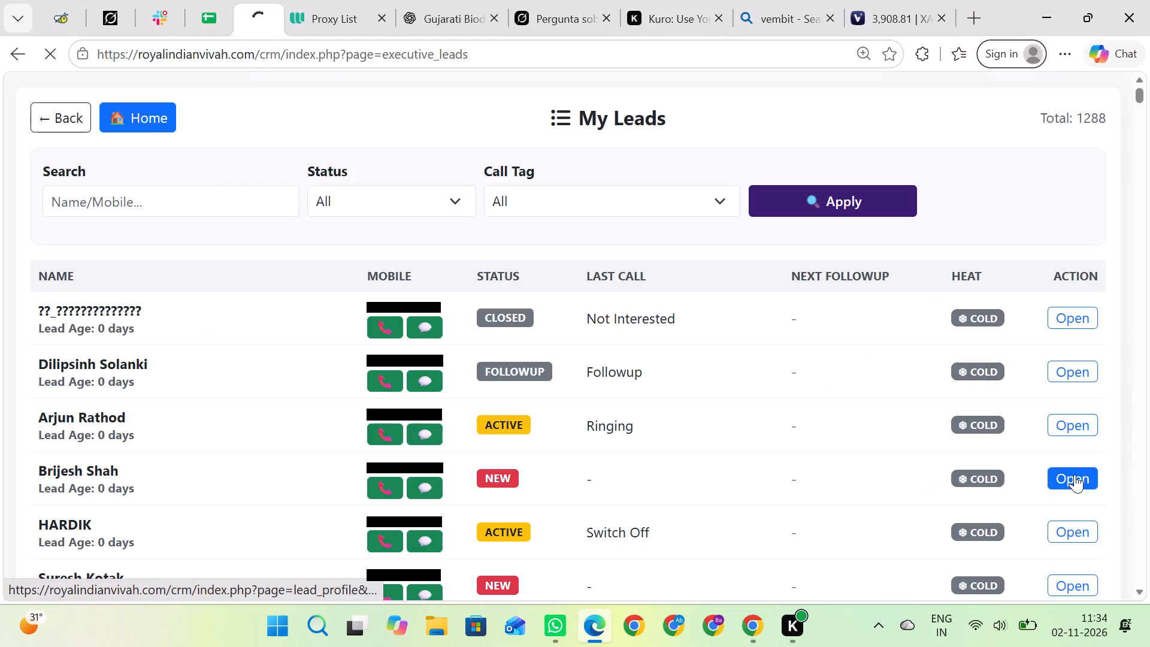
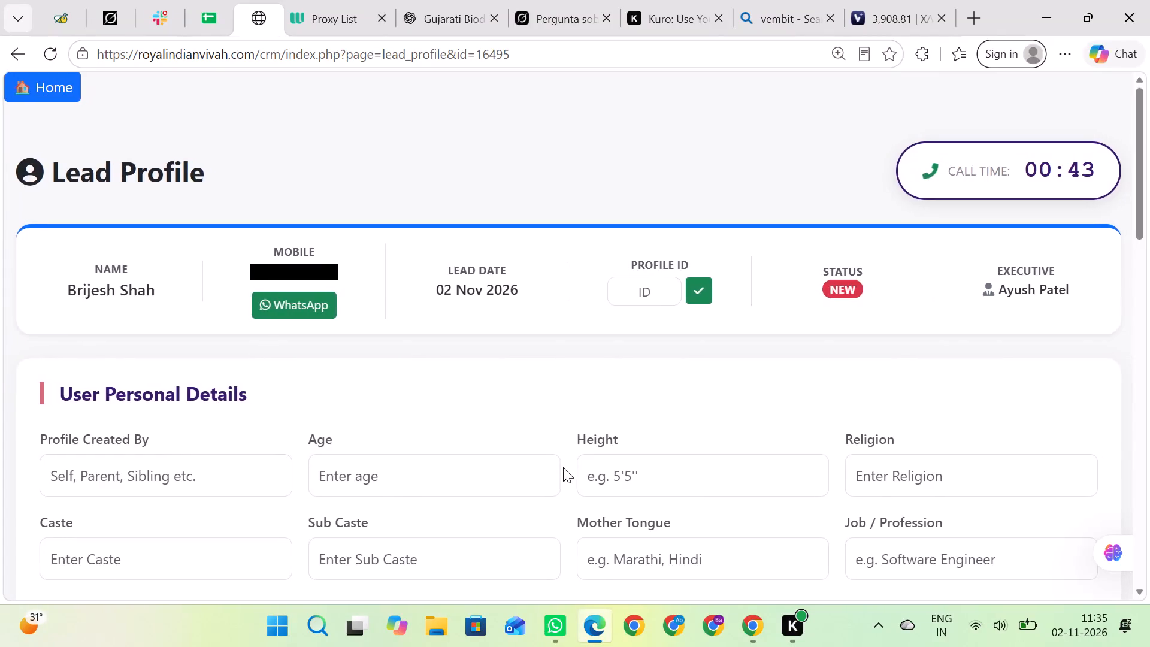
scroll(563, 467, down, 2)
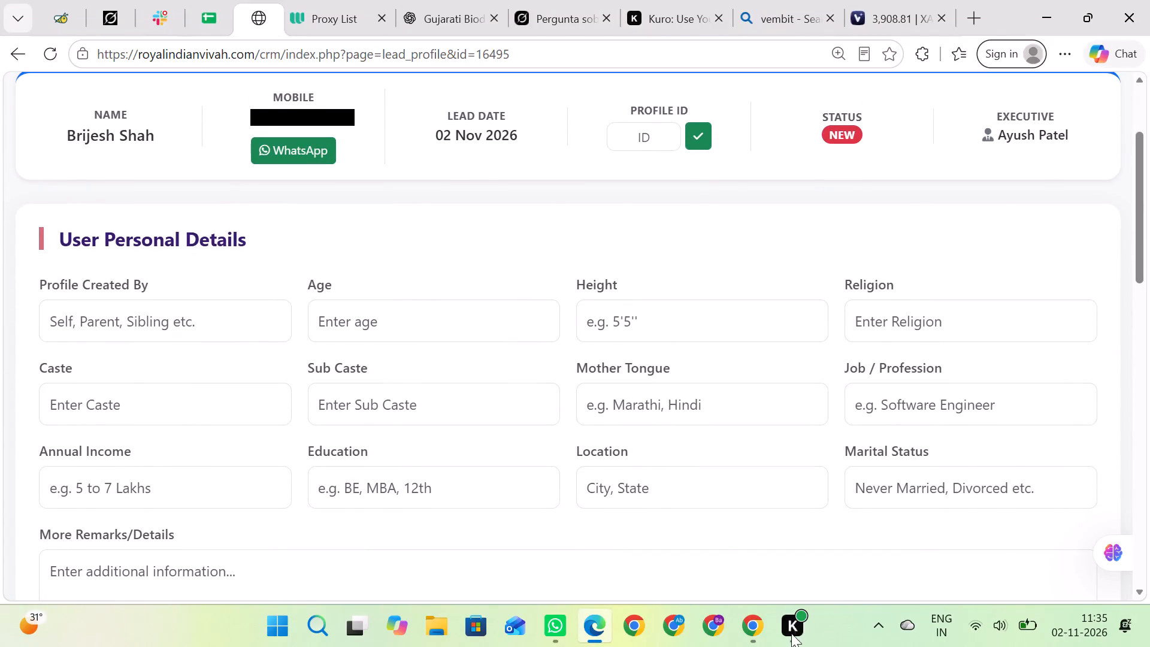
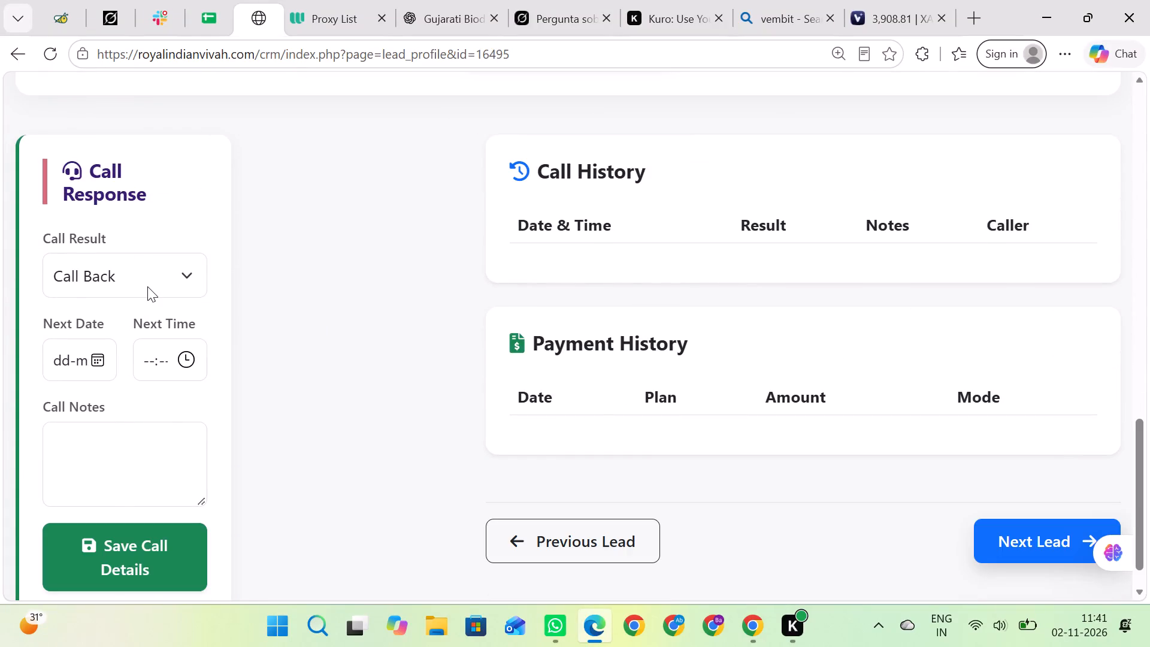
Set the current lead's call result to Ringing and save the call details.
click(147, 286)
click(104, 445)
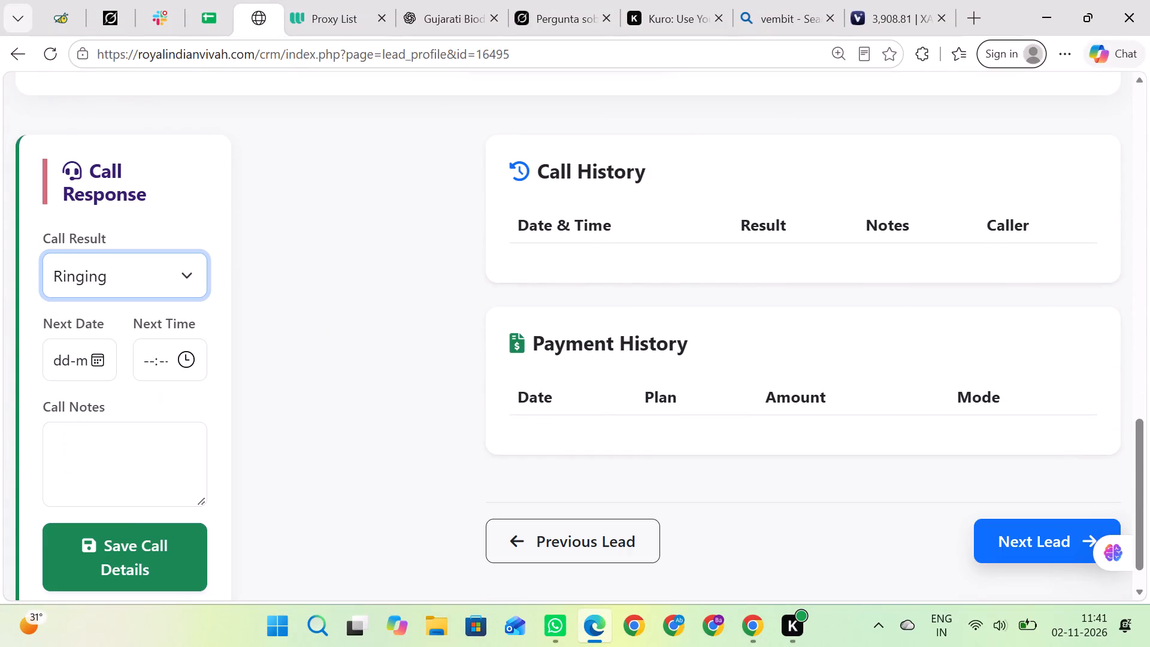
click(133, 527)
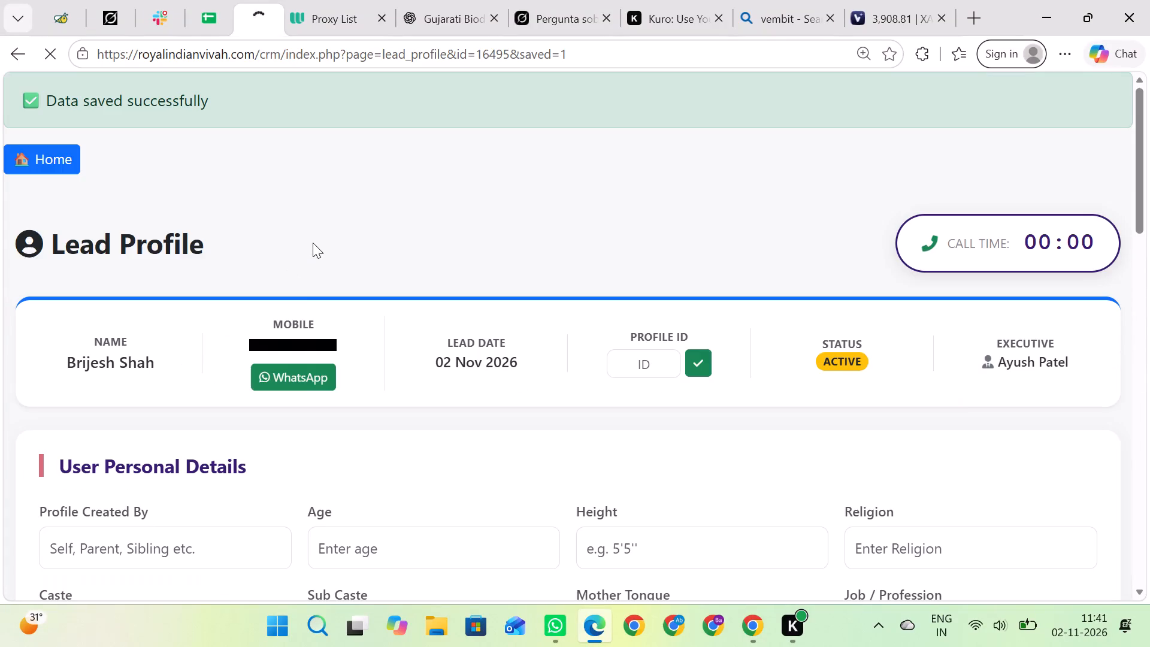
Copy the lead's mobile number from the profile header.
double_click(294, 349)
click(331, 279)
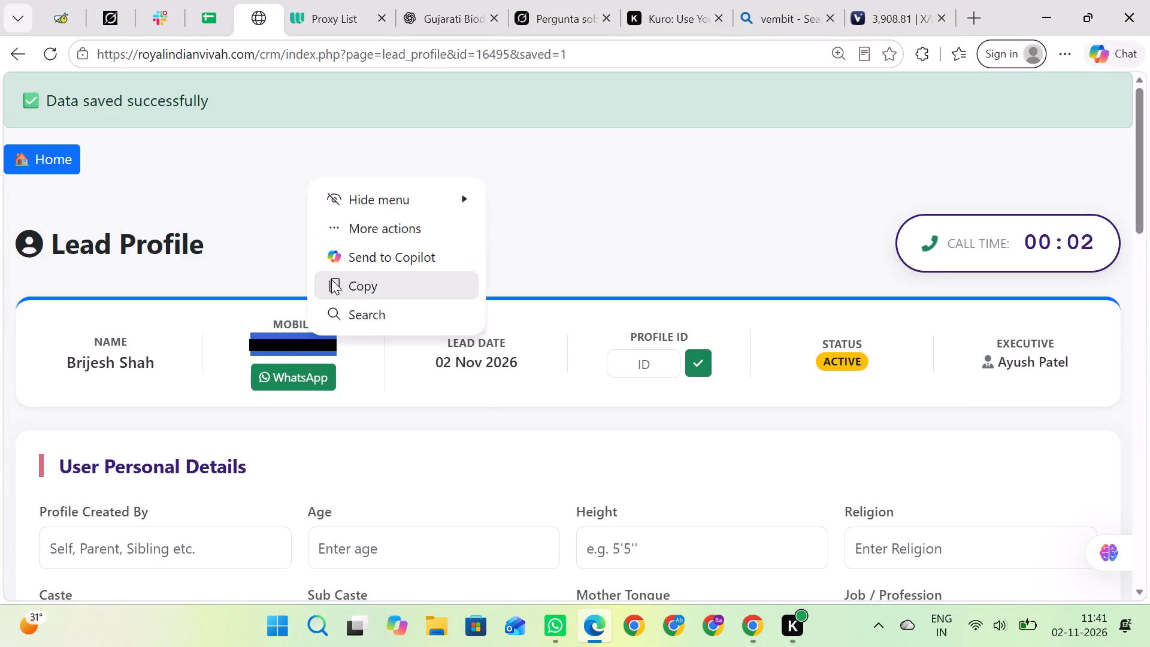
click(535, 385)
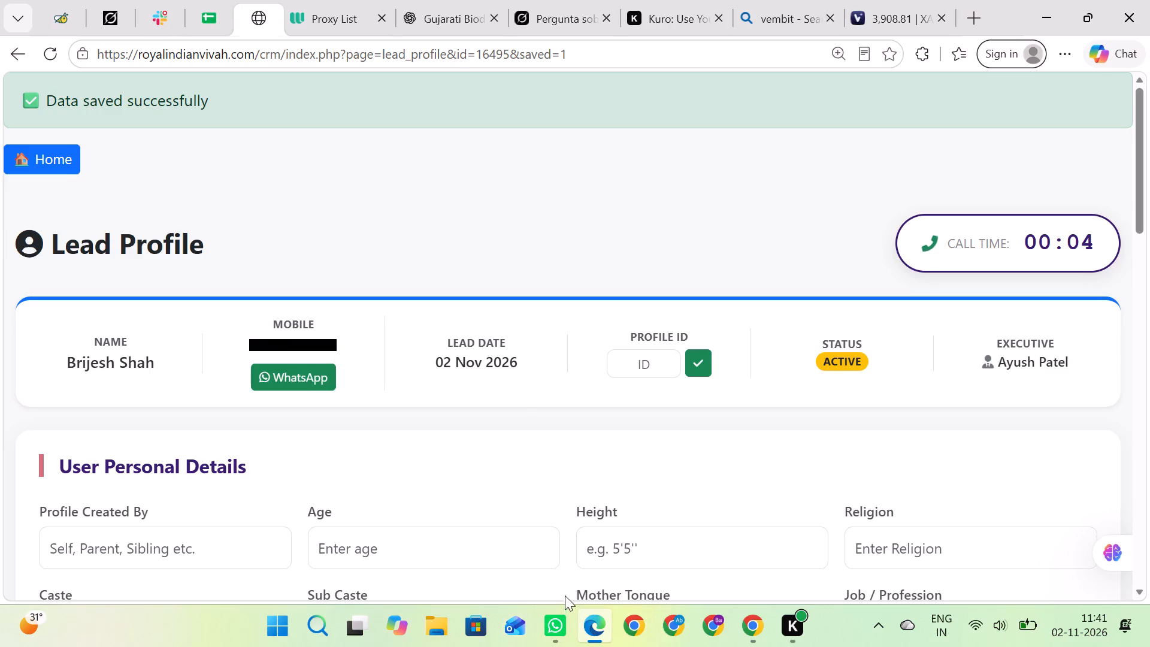
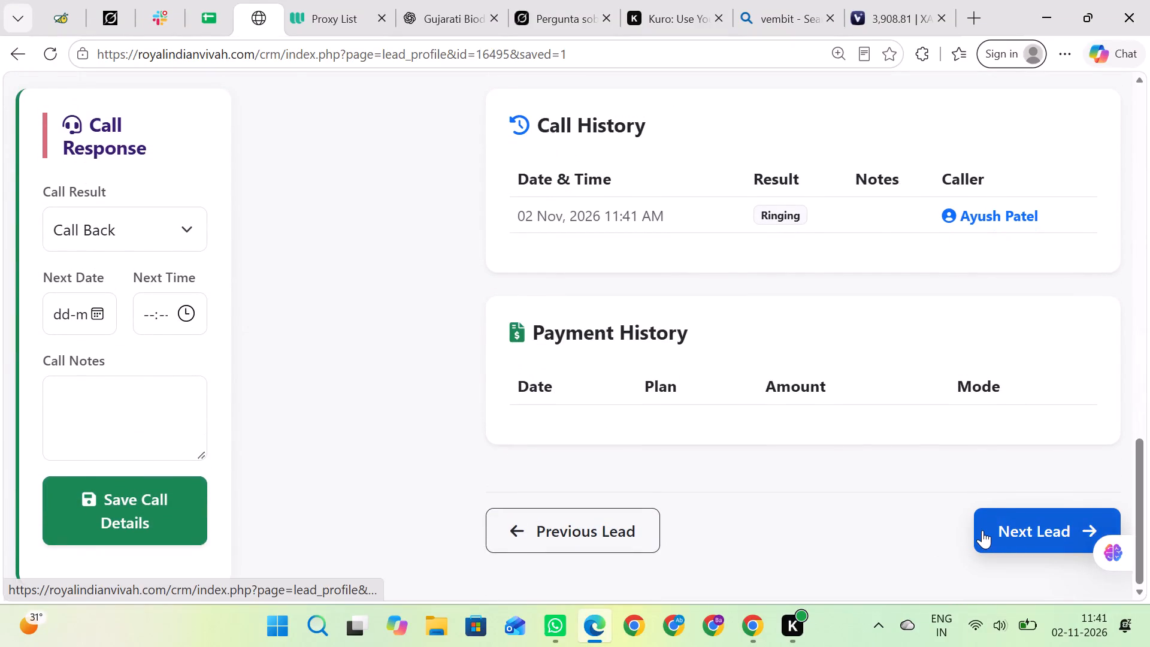
Open the next lead's profile and check its call history.
click(982, 530)
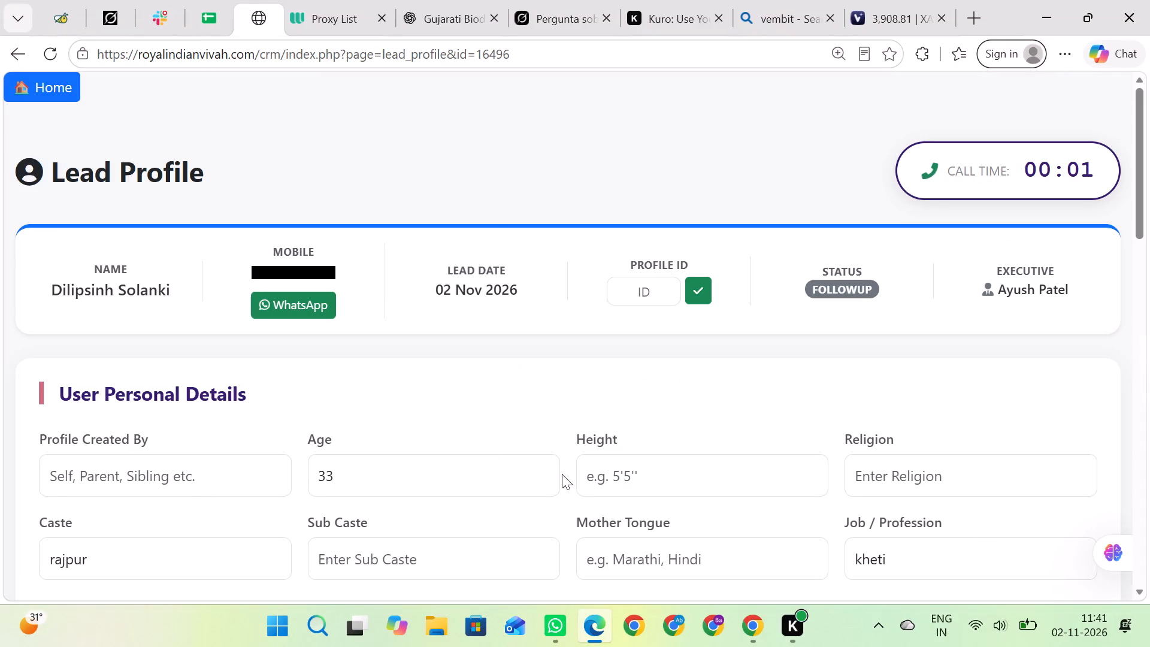
scroll(563, 472, down, 6)
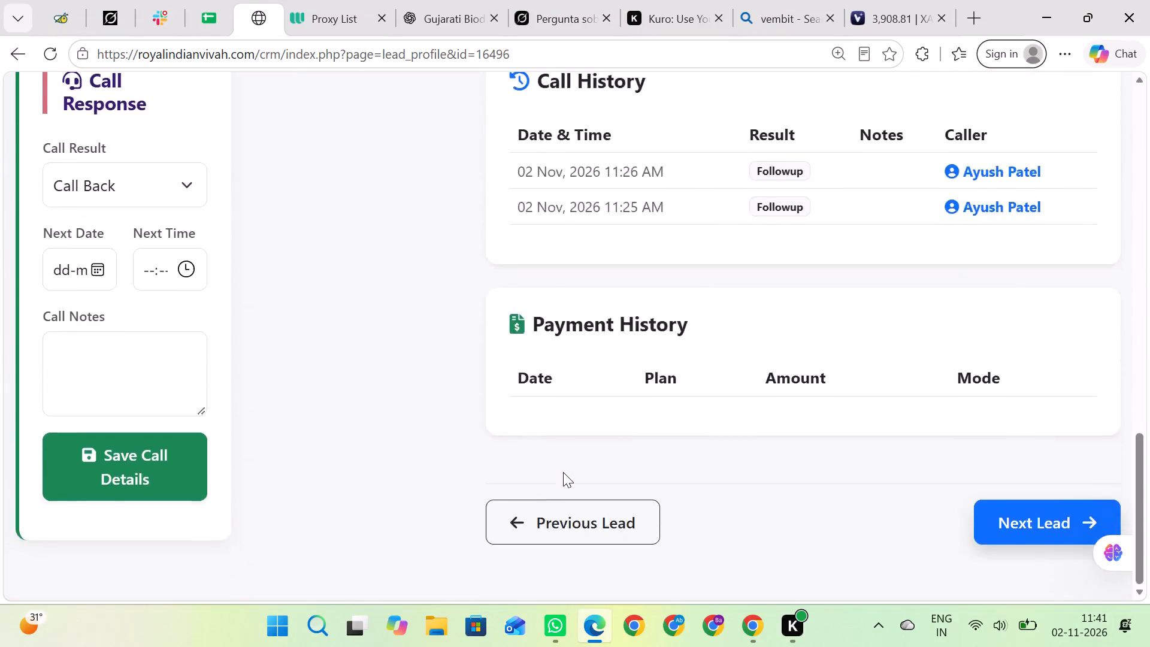
scroll(563, 472, up, 4)
Return to the CRM home page, go to My Leads and open the zero-day-old lead with New status.
click(39, 77)
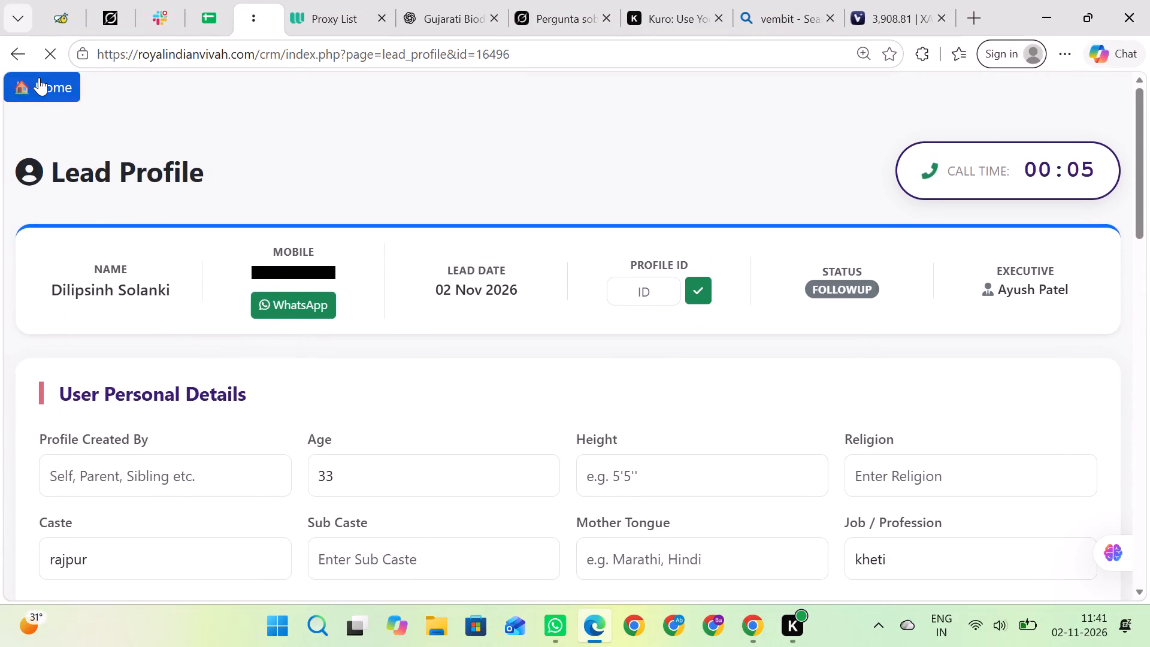
click(104, 161)
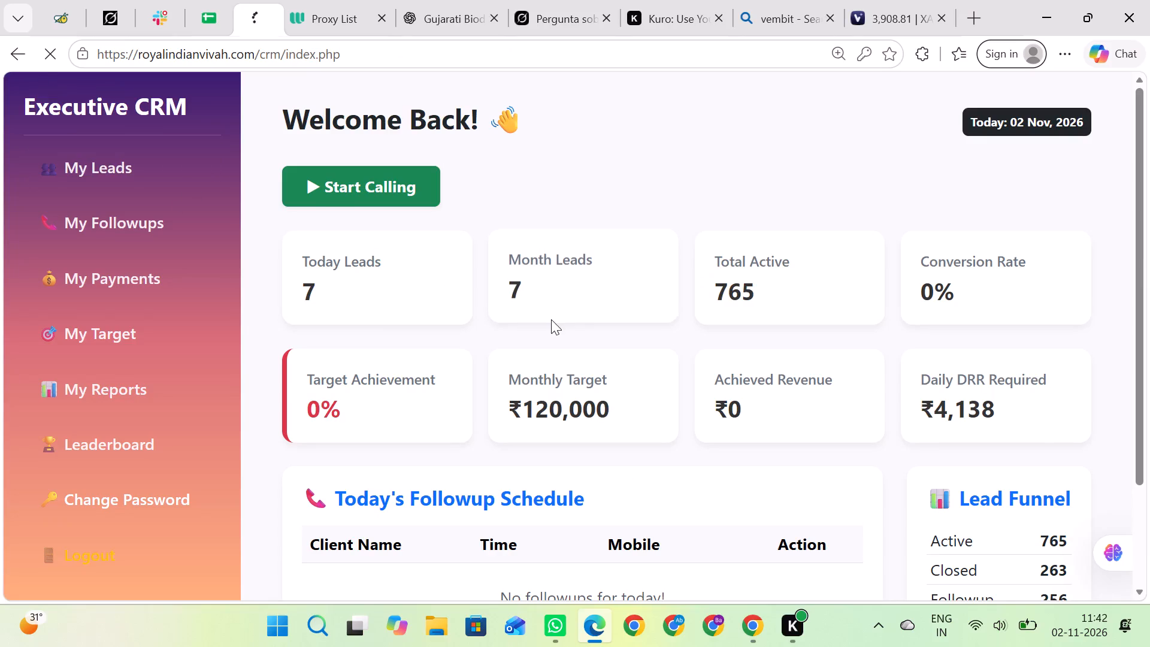
scroll(551, 319, down, 3)
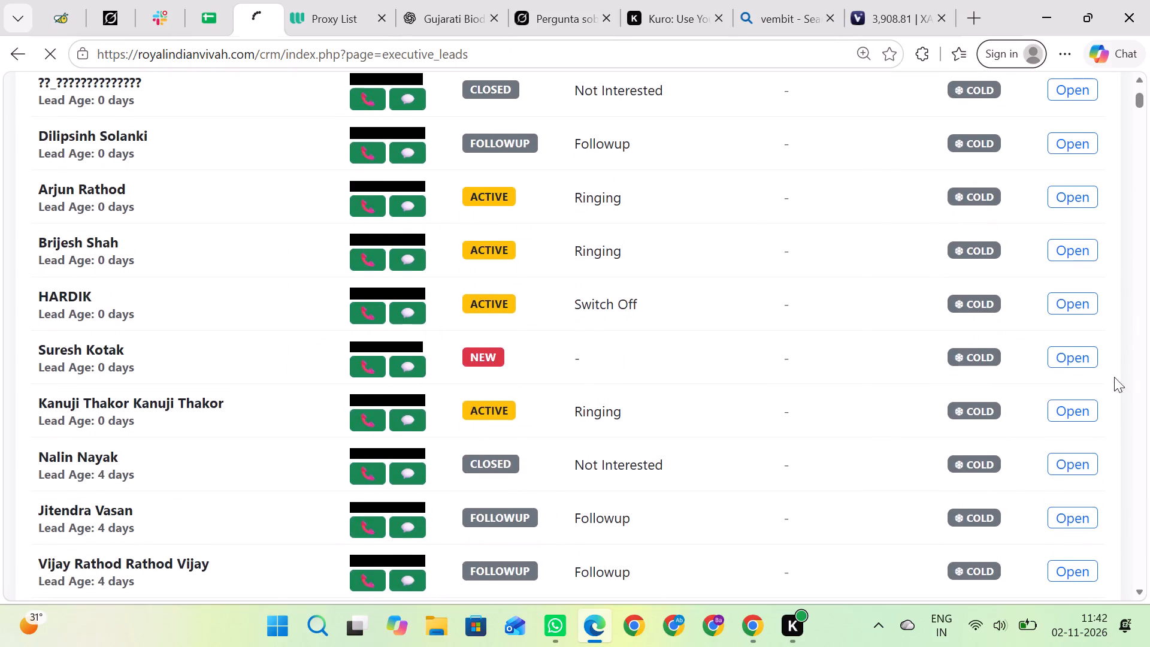
click(1092, 354)
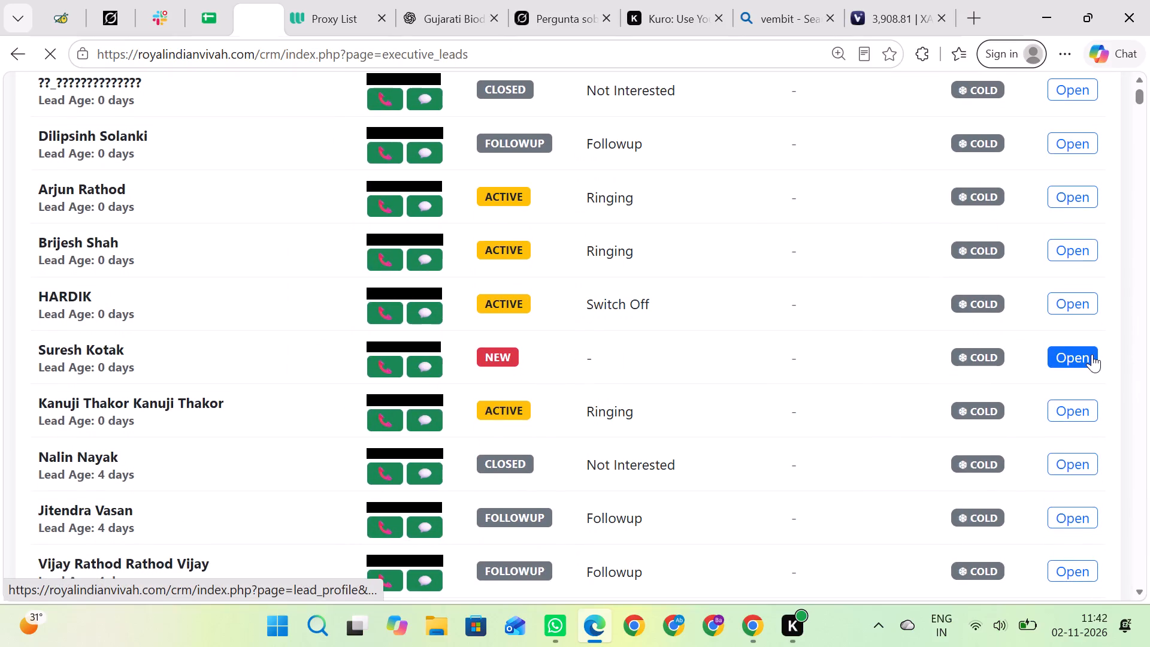
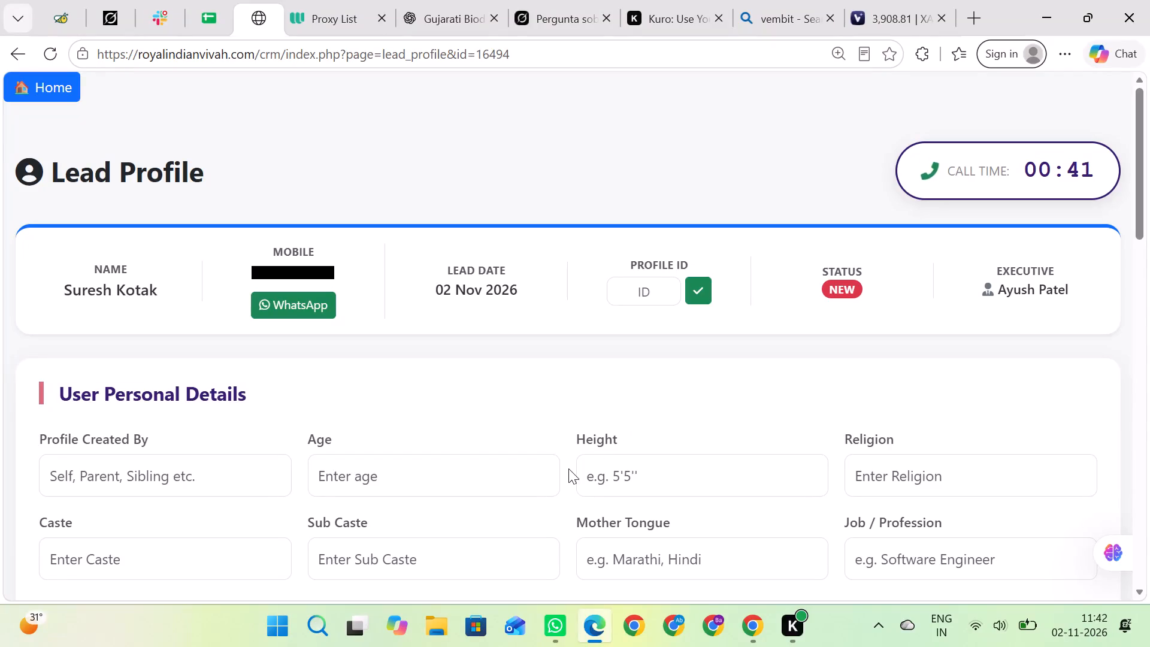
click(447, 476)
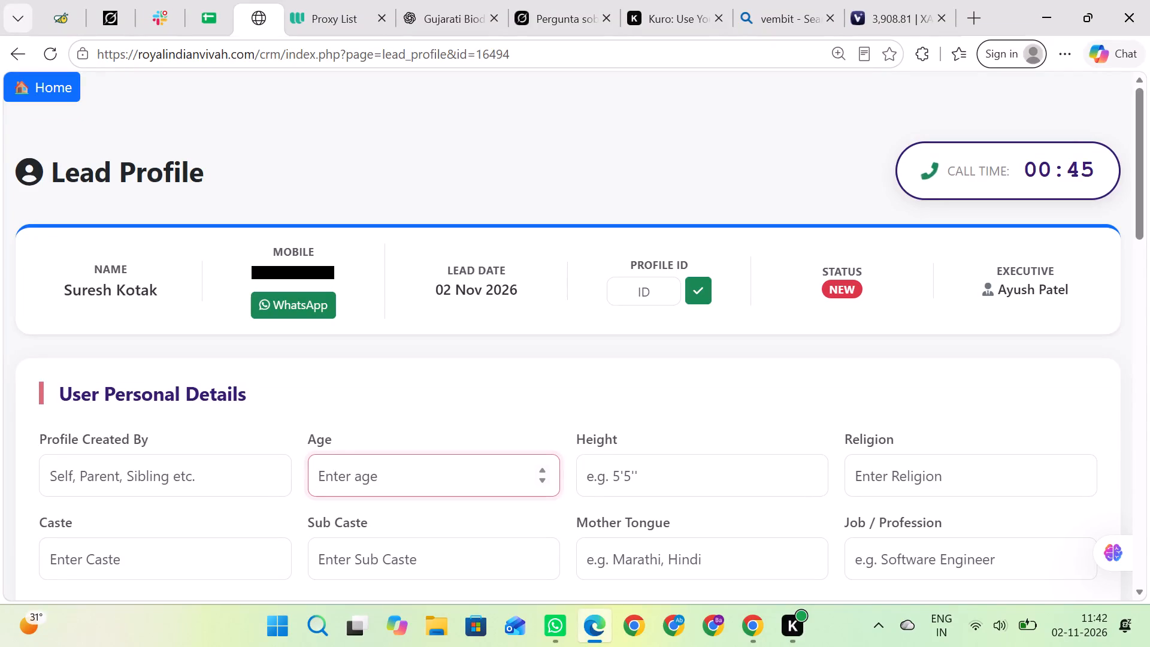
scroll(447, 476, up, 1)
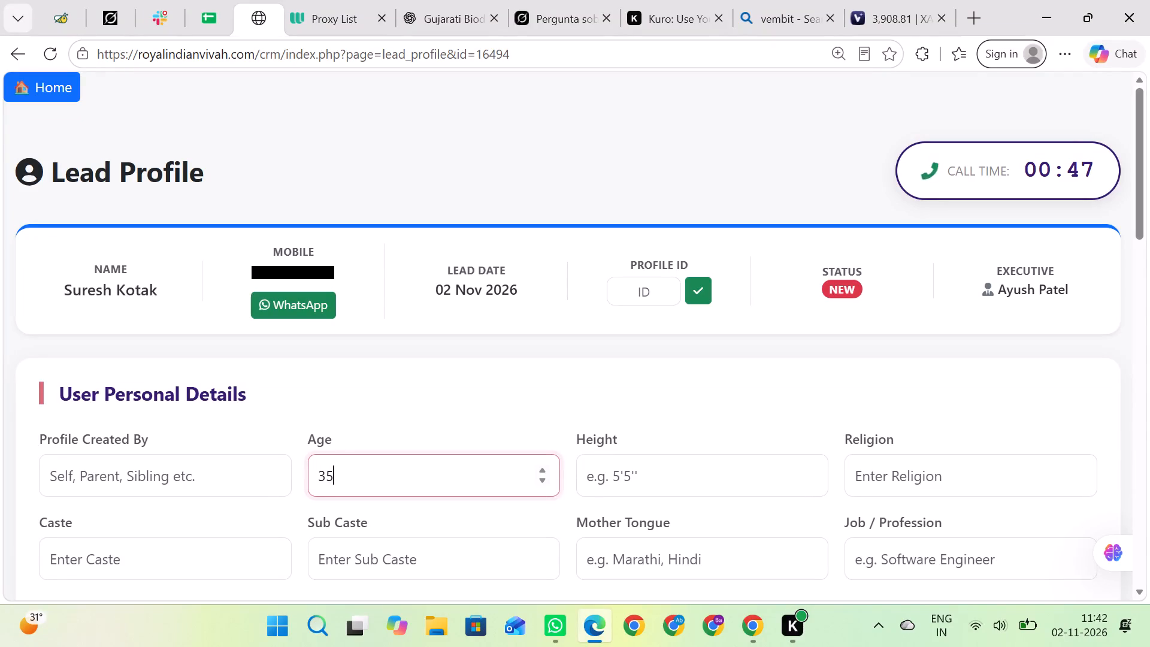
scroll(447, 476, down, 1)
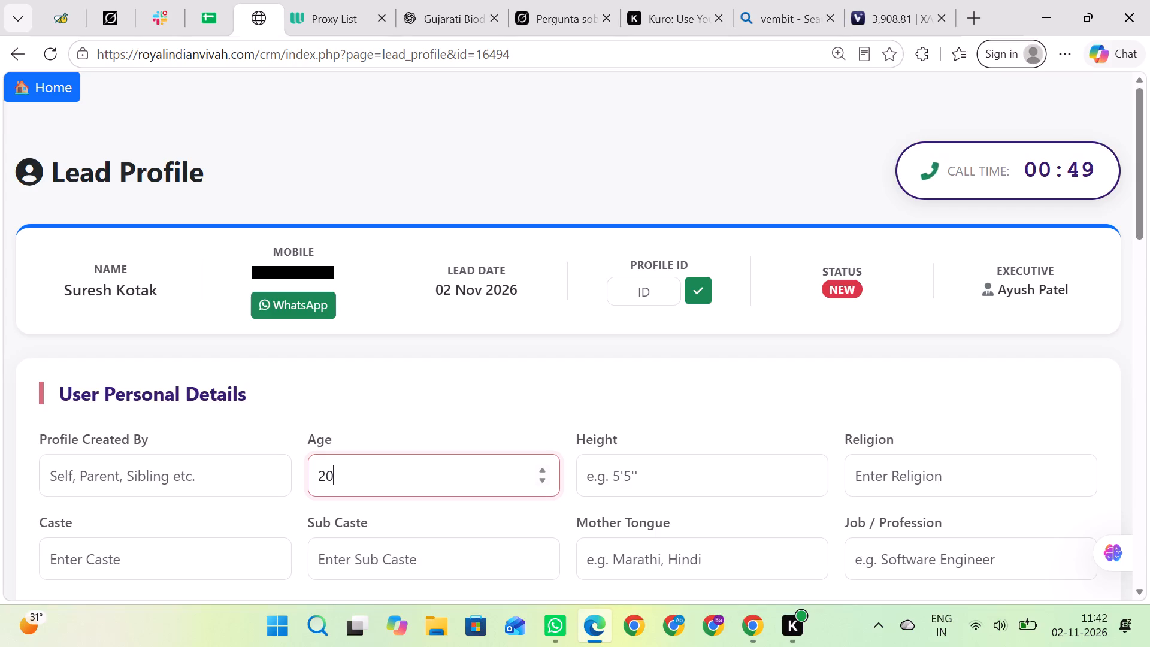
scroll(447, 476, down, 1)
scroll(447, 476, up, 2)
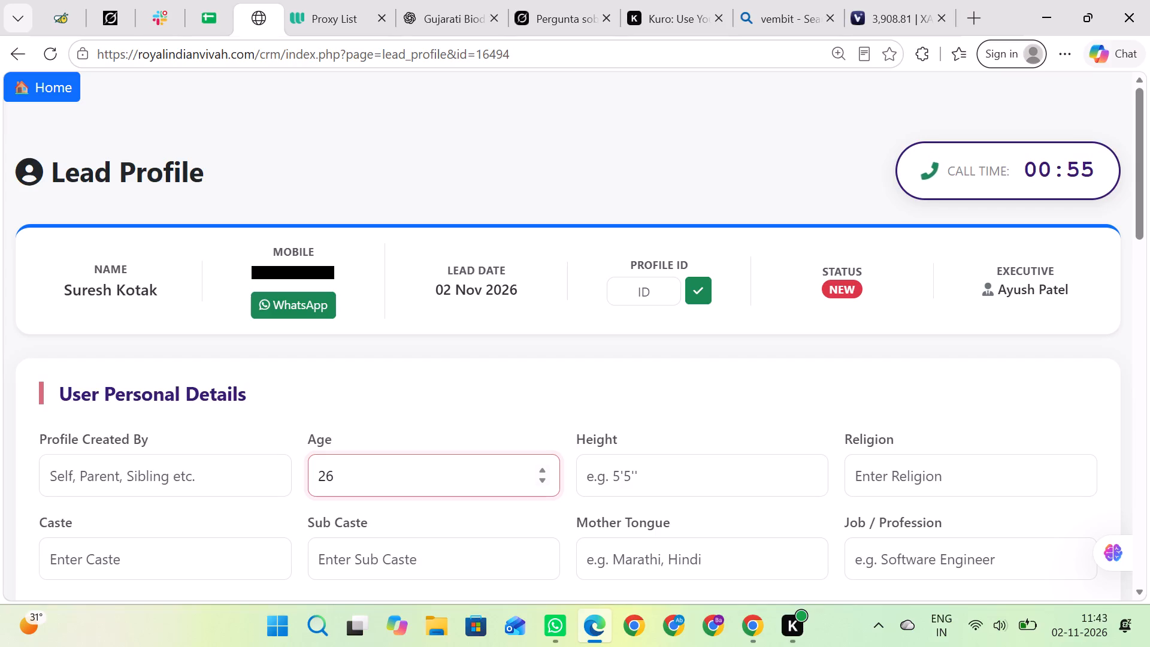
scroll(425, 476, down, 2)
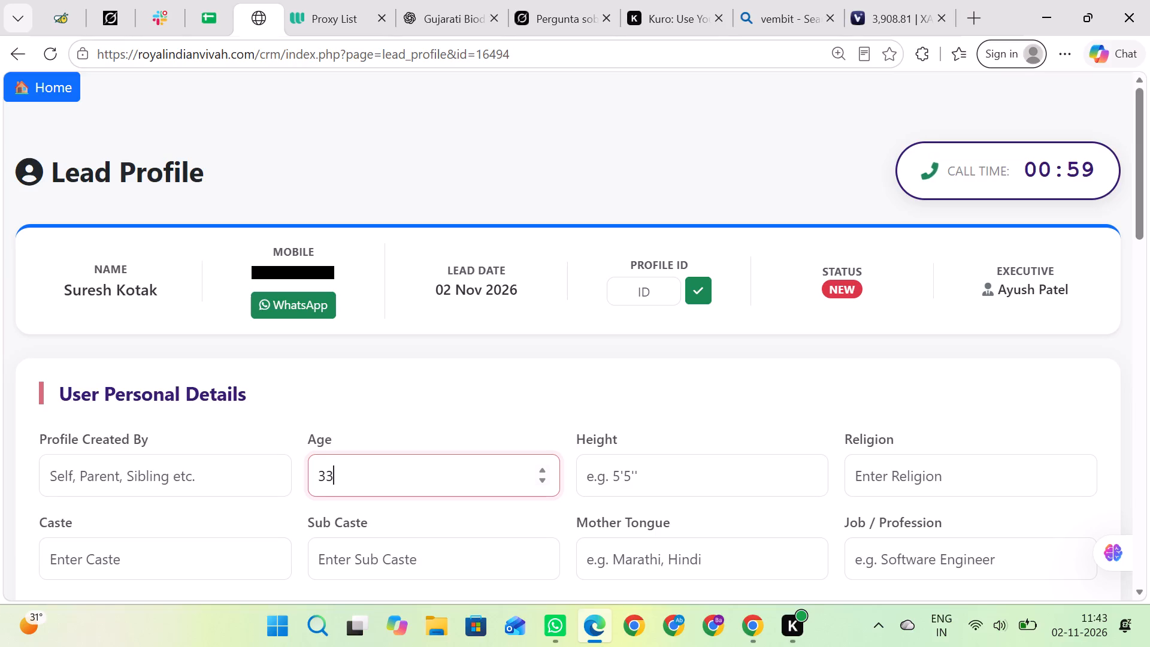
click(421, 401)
Set the lead's call result to Short hangup and save the call details.
scroll(421, 401, down, 5)
click(170, 234)
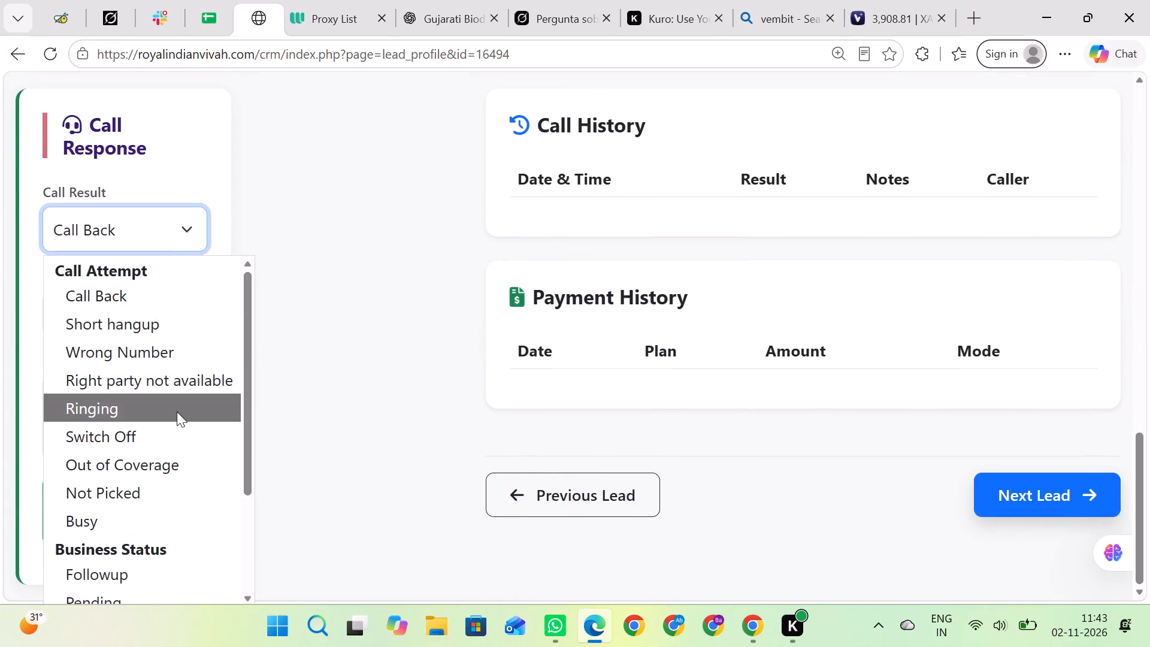
click(184, 330)
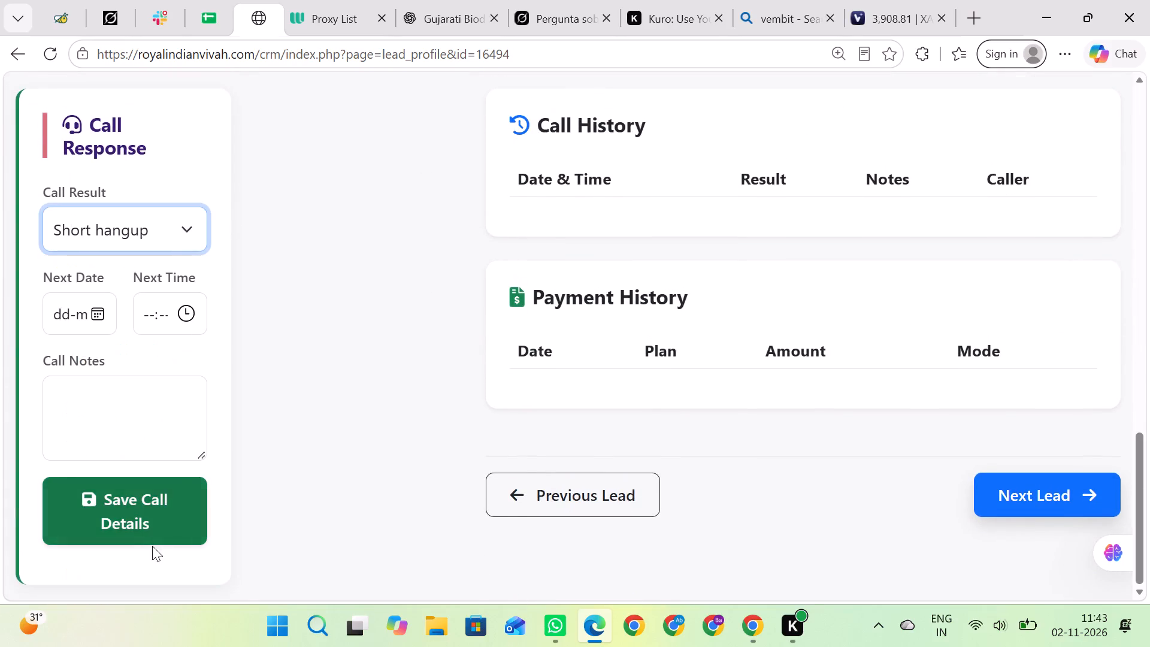
click(165, 516)
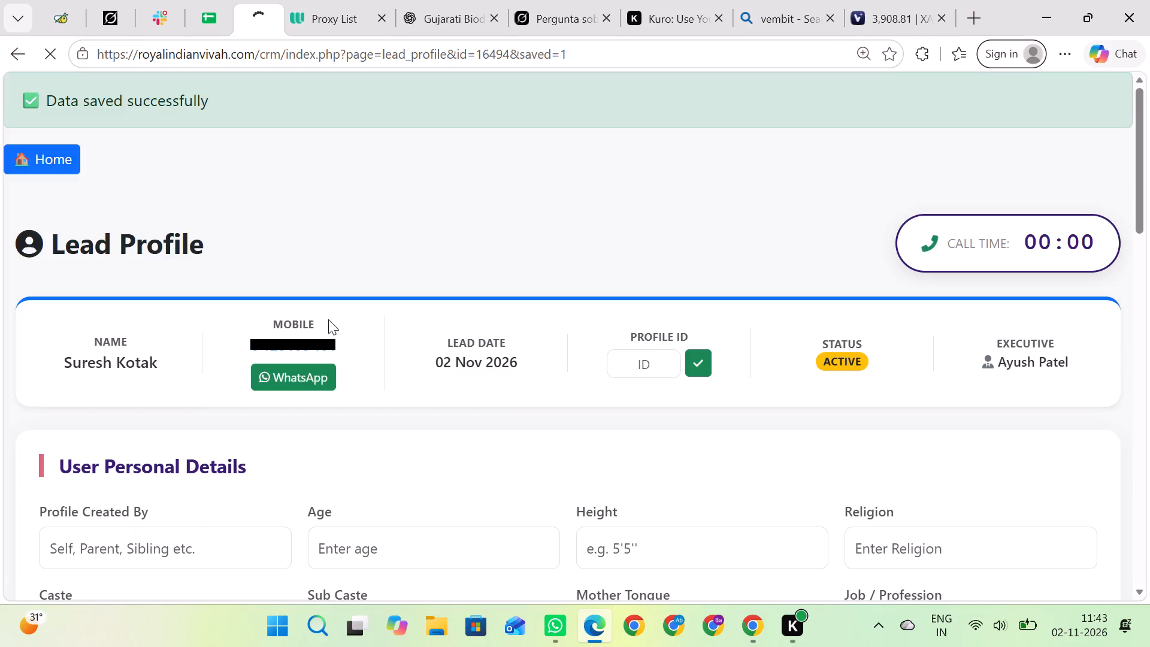
Copy the lead's mobile number from the profile summary.
double_click(298, 341)
click(332, 279)
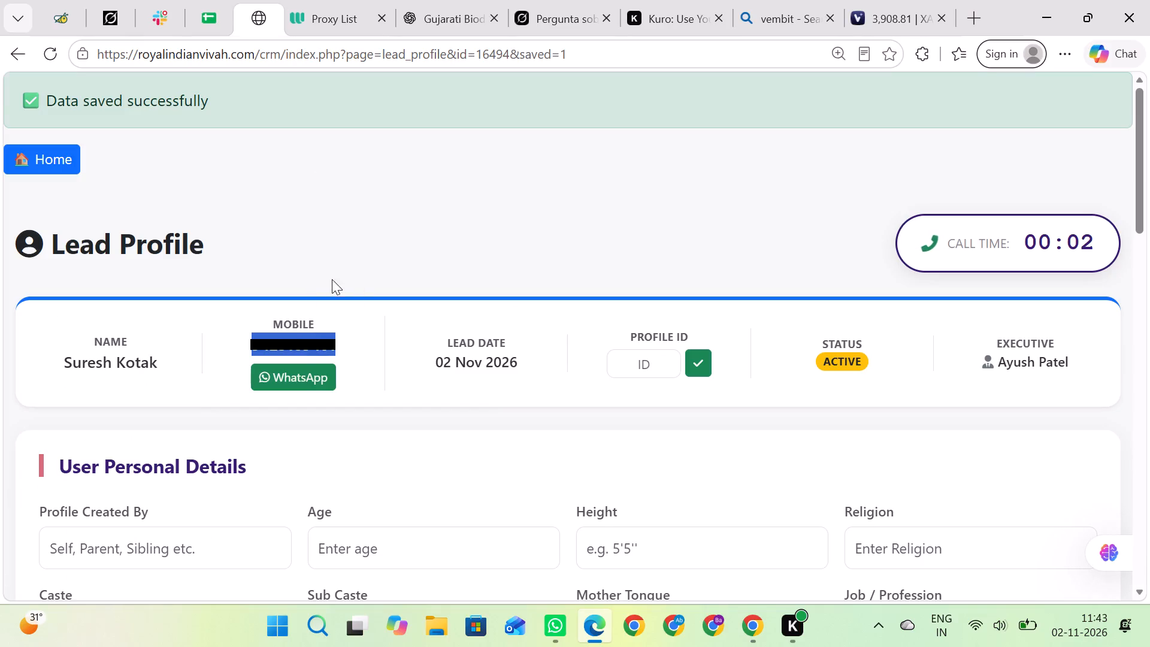
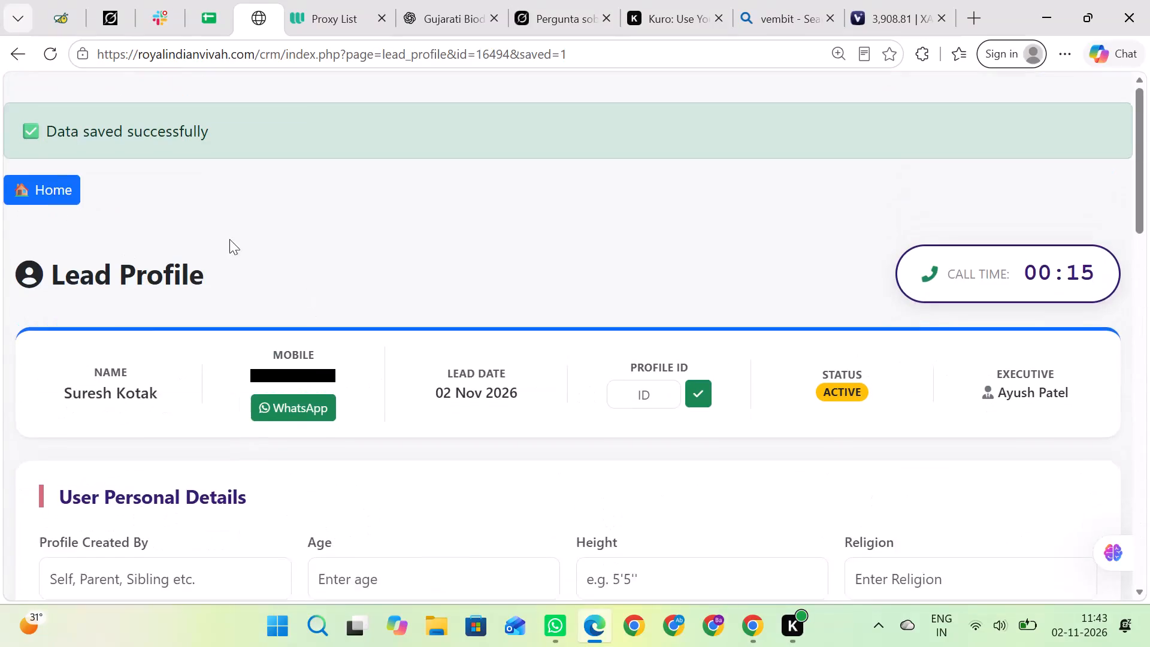
Return to the CRM's My Leads list and review the status and last call result of today's leads.
click(66, 158)
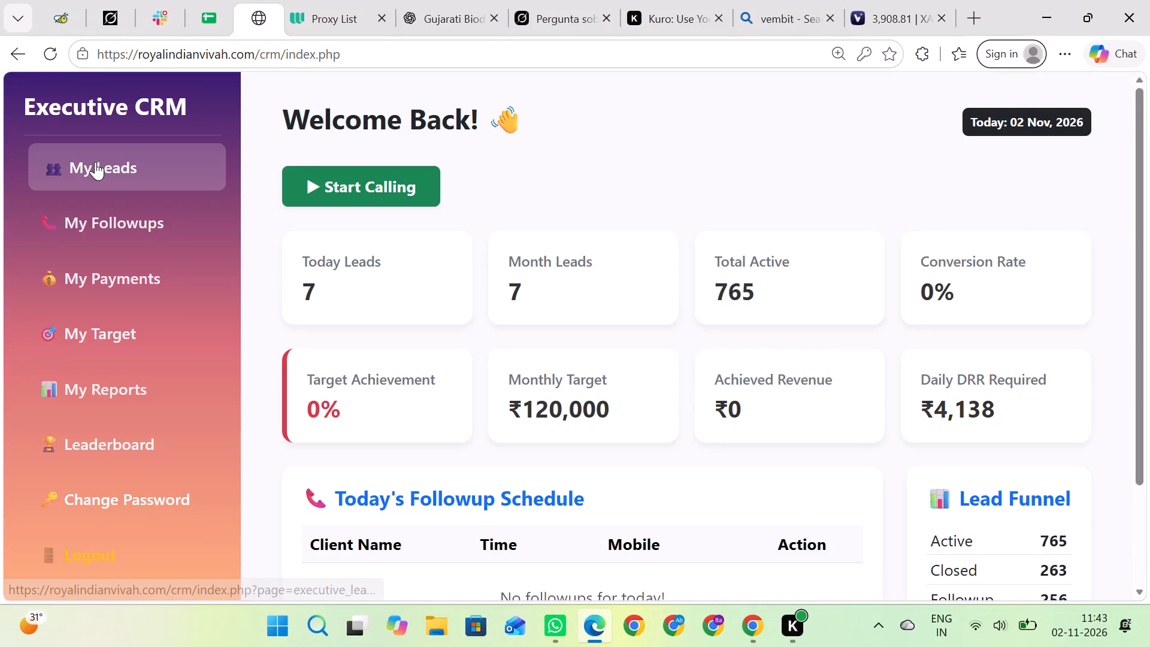
click(135, 165)
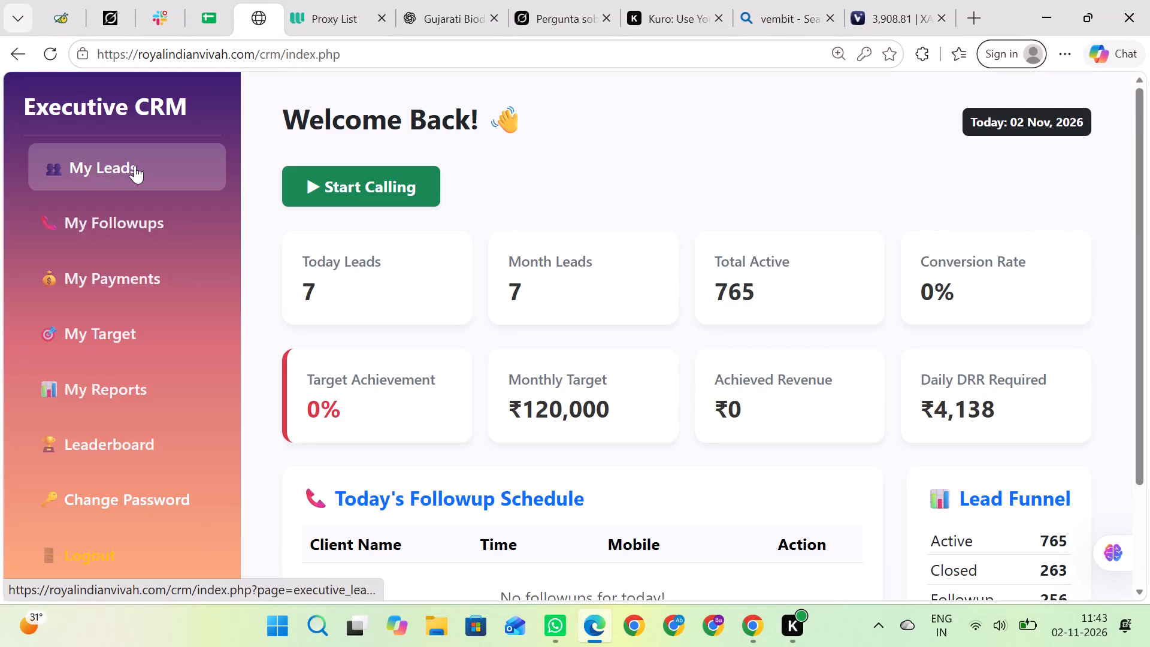
scroll(488, 301, down, 3)
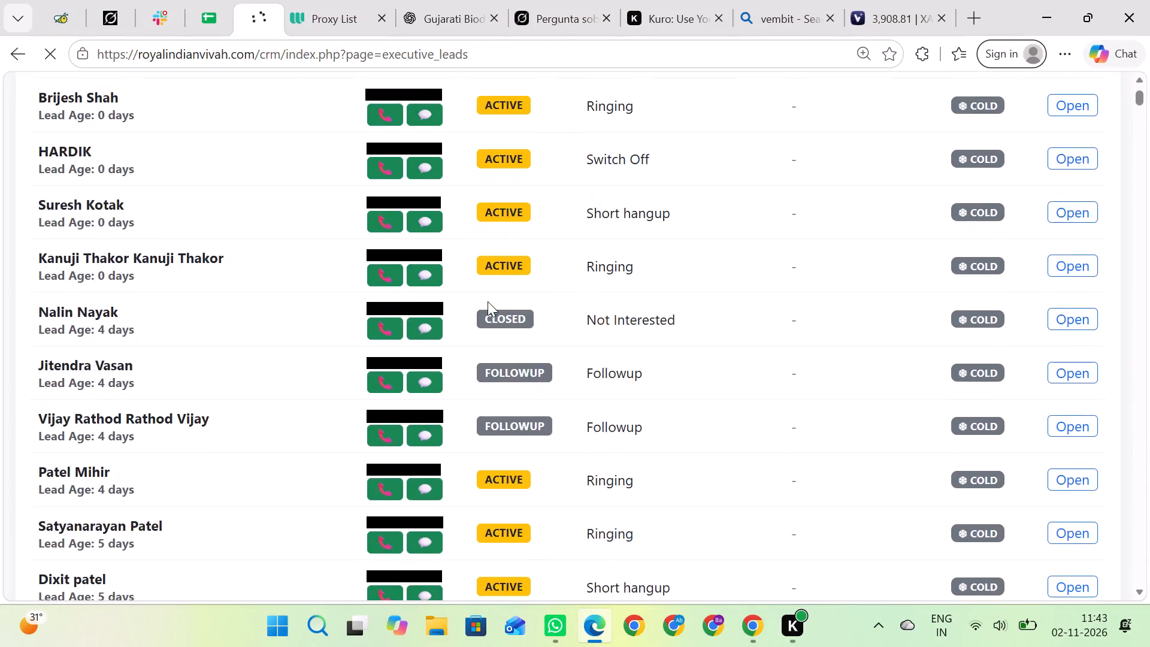
scroll(488, 301, up, 2)
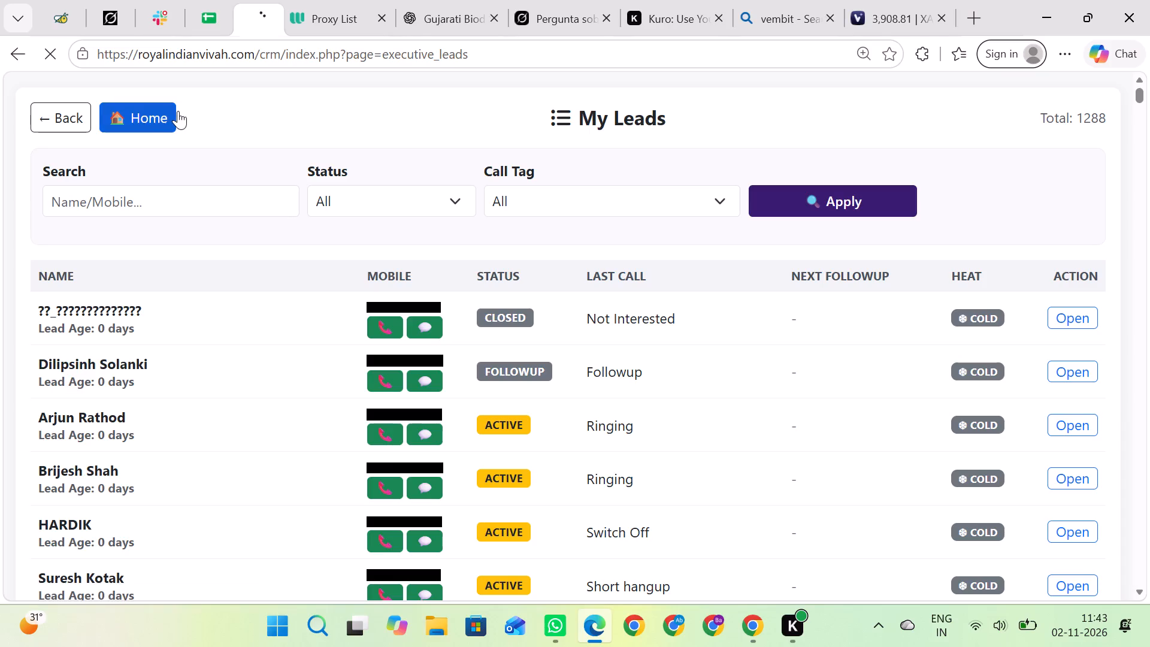
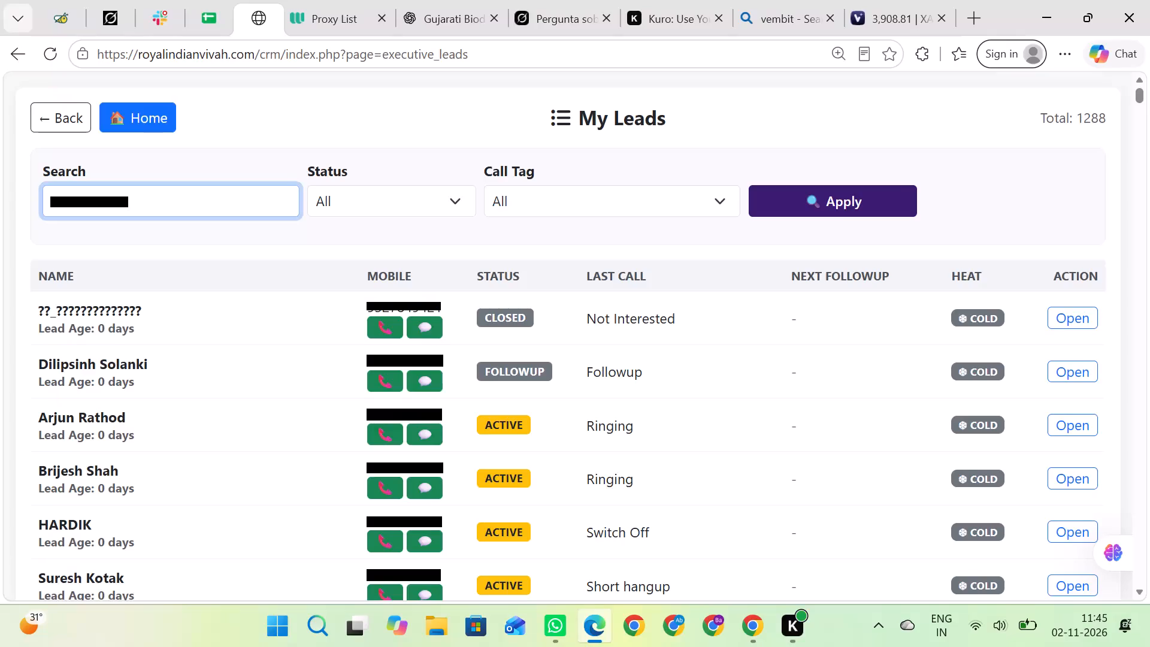
Remove the extra character in the middle of the mobile number in the leads search and run the search.
key(Left)
key(Left)
key(Left)
key(Left)
key(Left)
key(BackSpace)
key(Return)
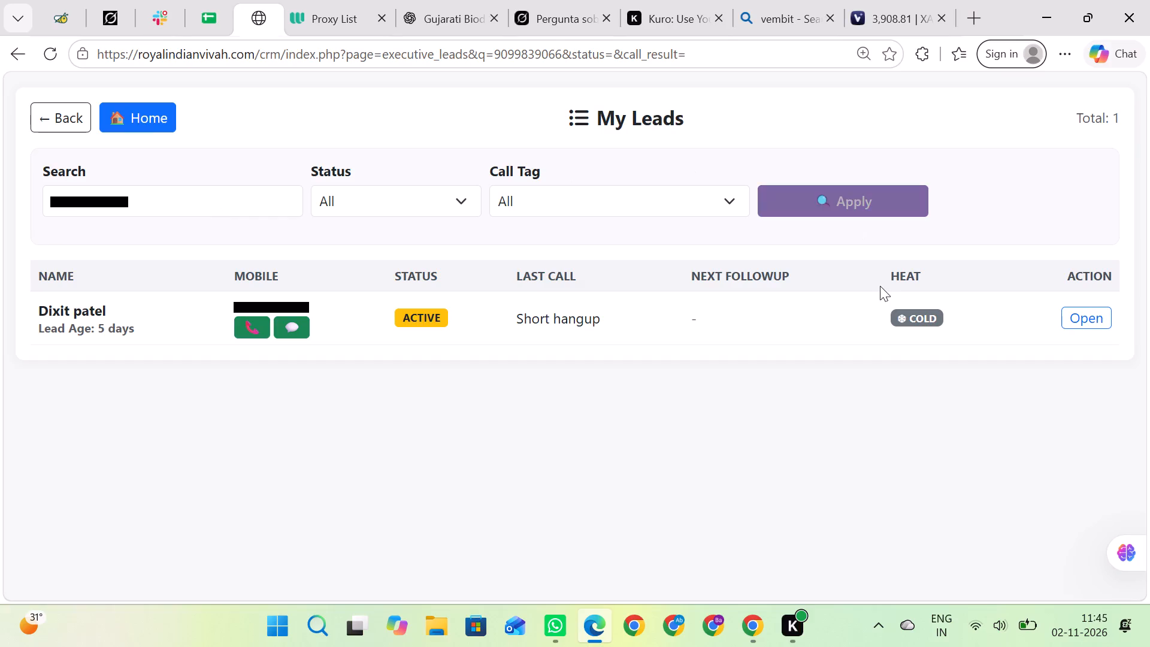
Open the lead matching the searched number and save its call response with the call result Ringing.
click(1082, 322)
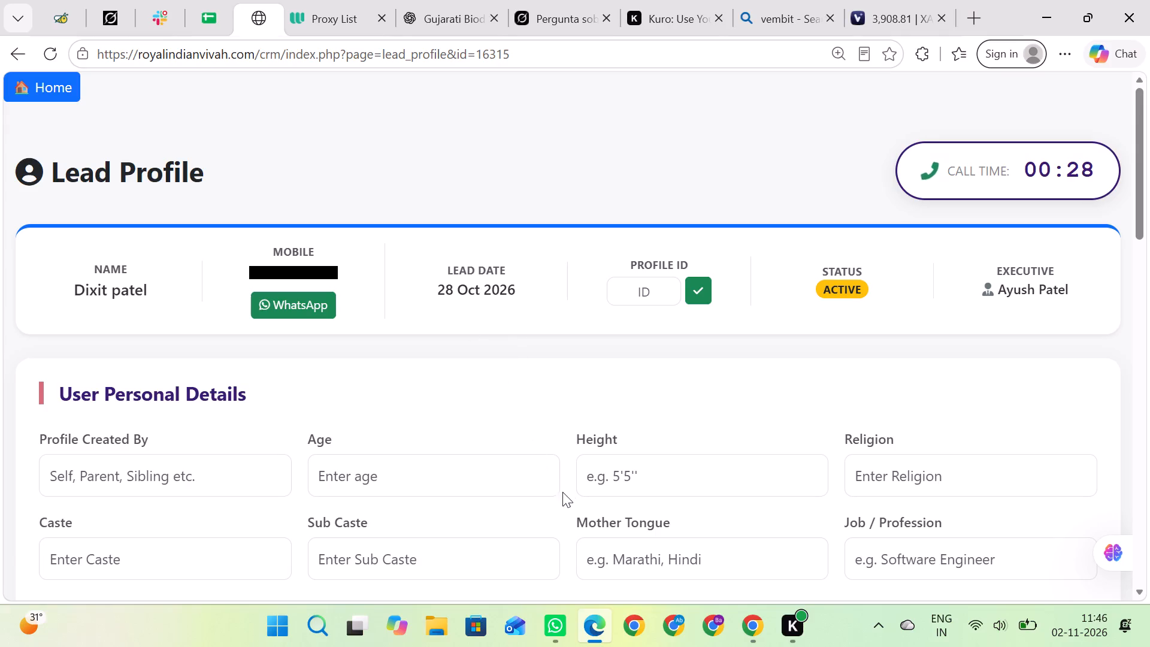
scroll(568, 473, down, 6)
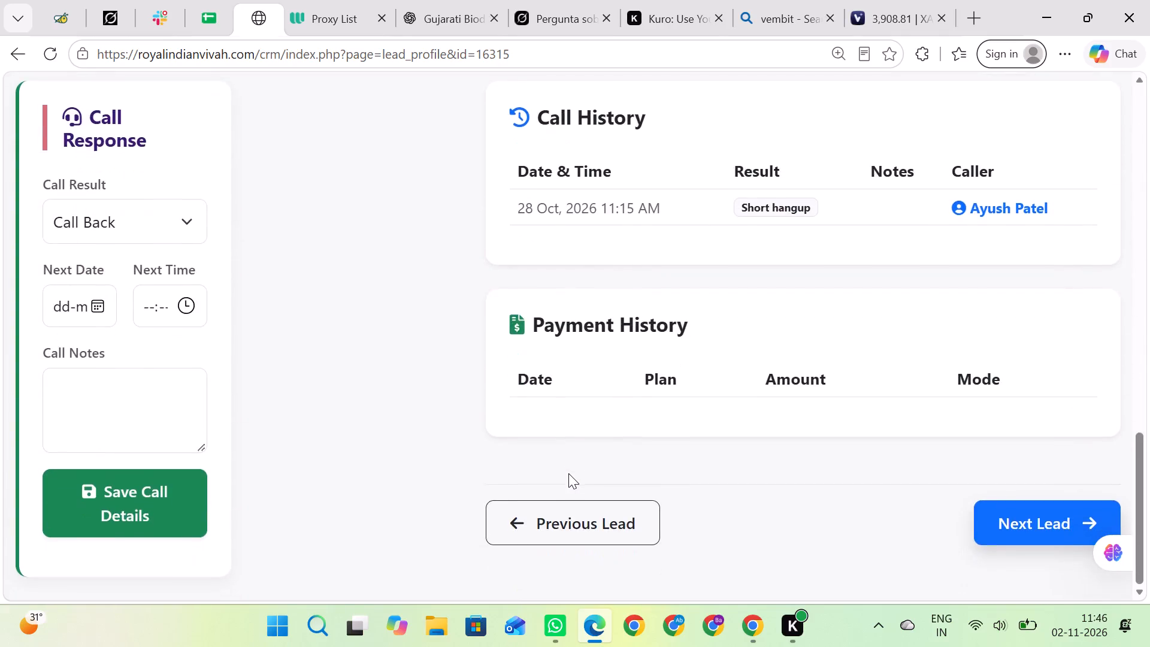
scroll(568, 473, down, 1)
click(165, 231)
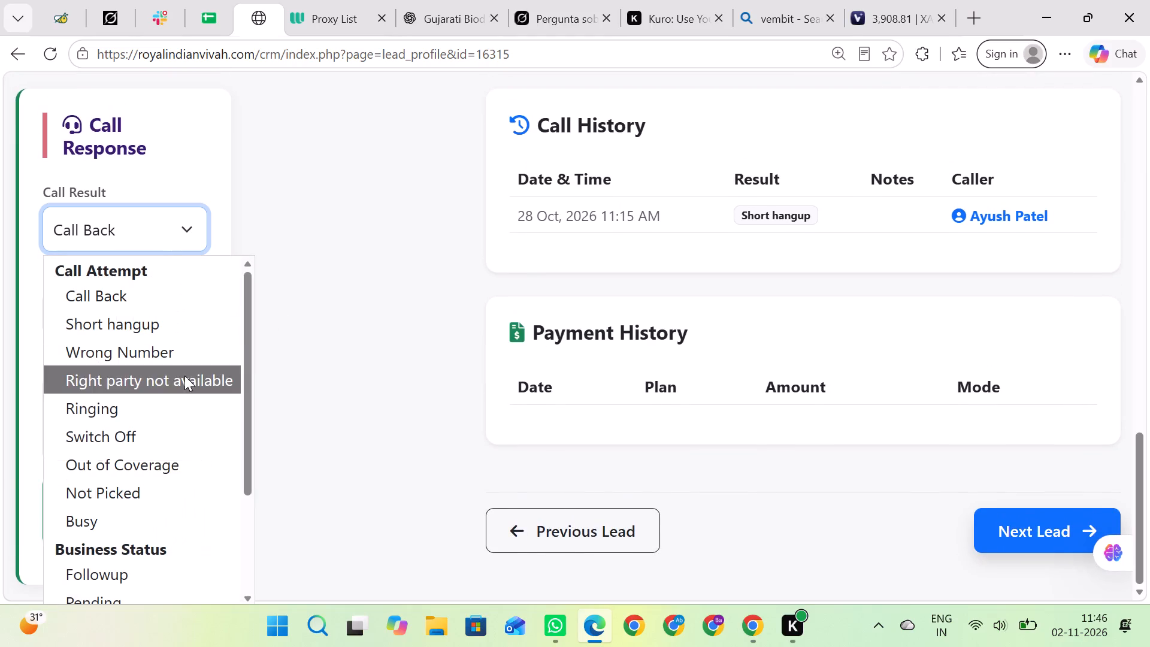
click(180, 407)
click(162, 519)
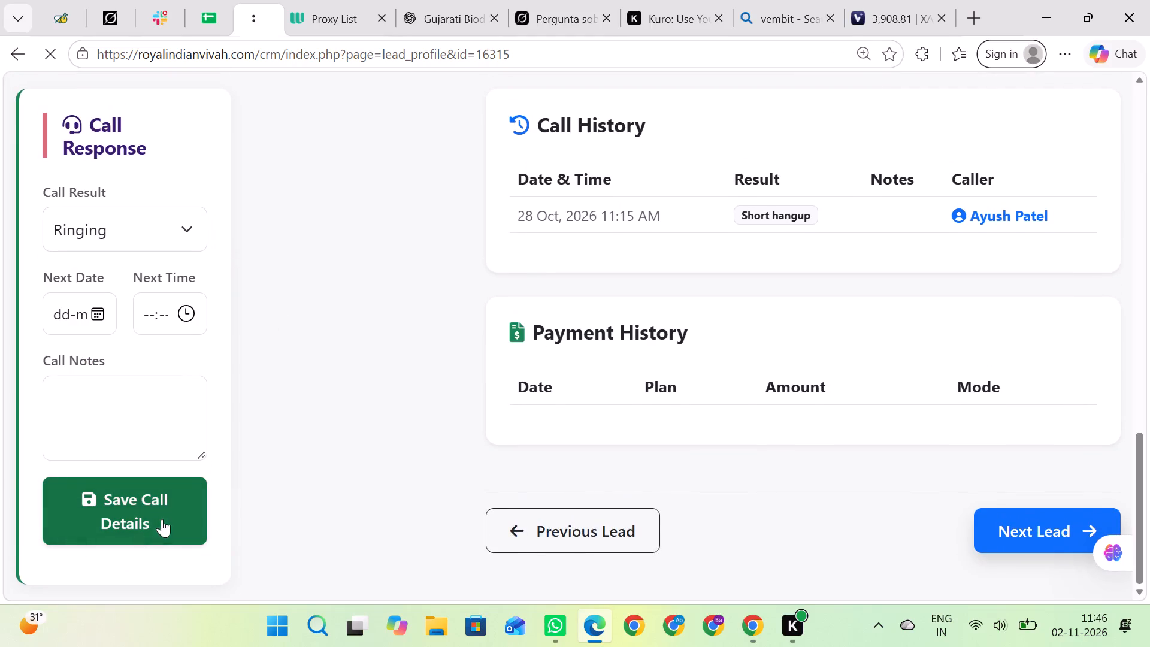
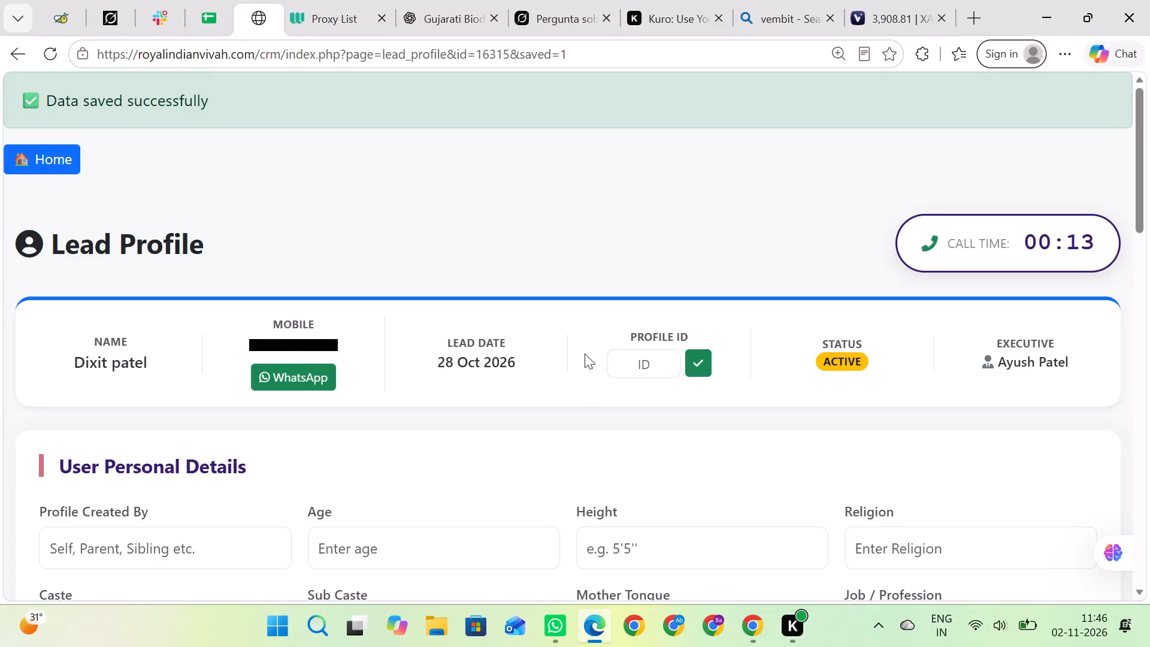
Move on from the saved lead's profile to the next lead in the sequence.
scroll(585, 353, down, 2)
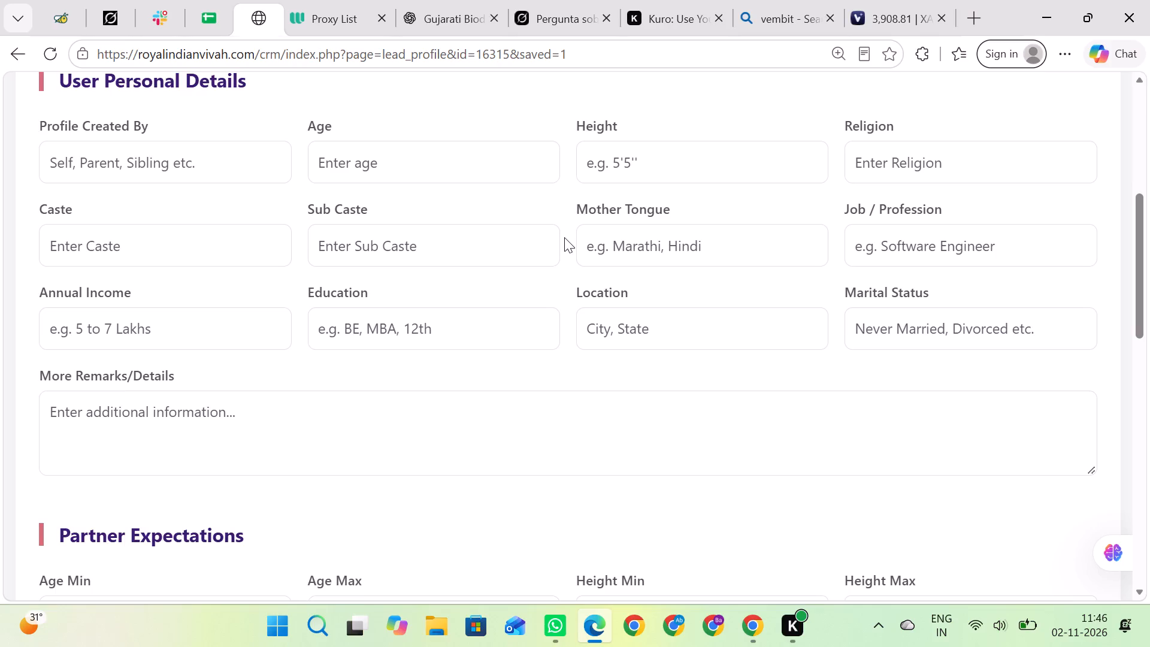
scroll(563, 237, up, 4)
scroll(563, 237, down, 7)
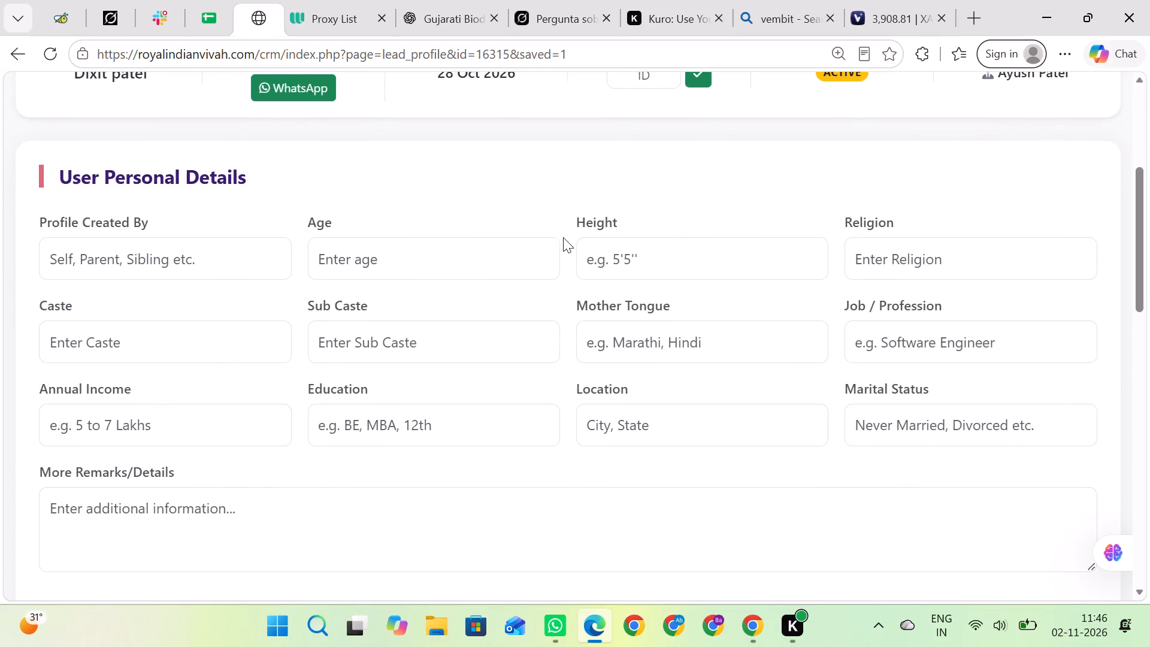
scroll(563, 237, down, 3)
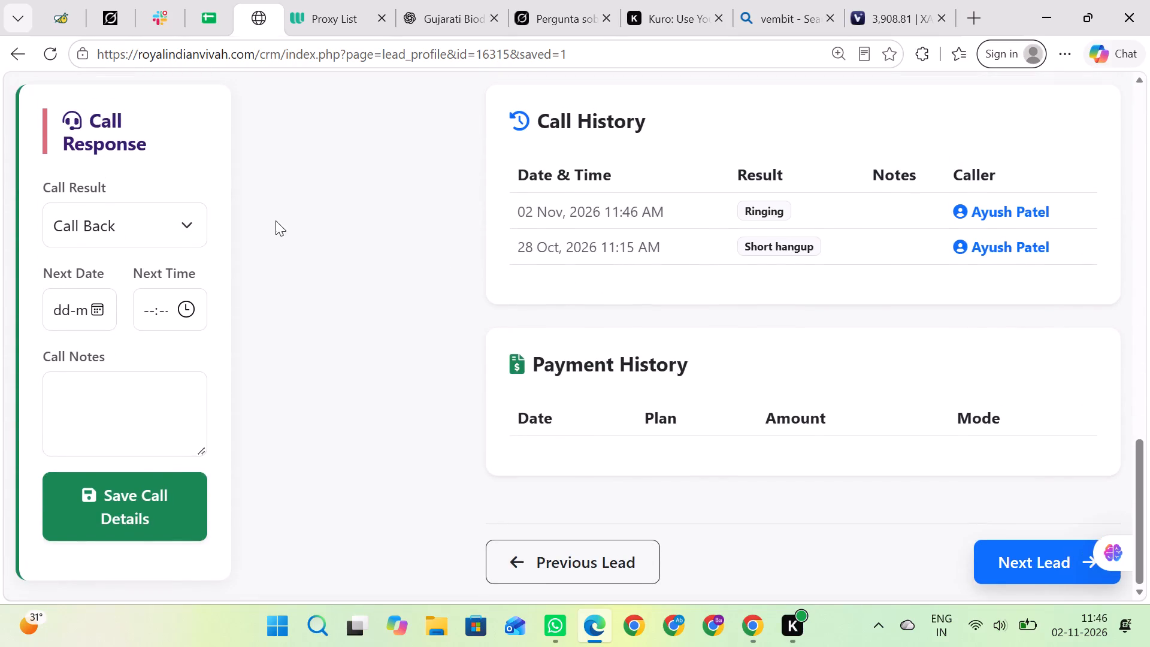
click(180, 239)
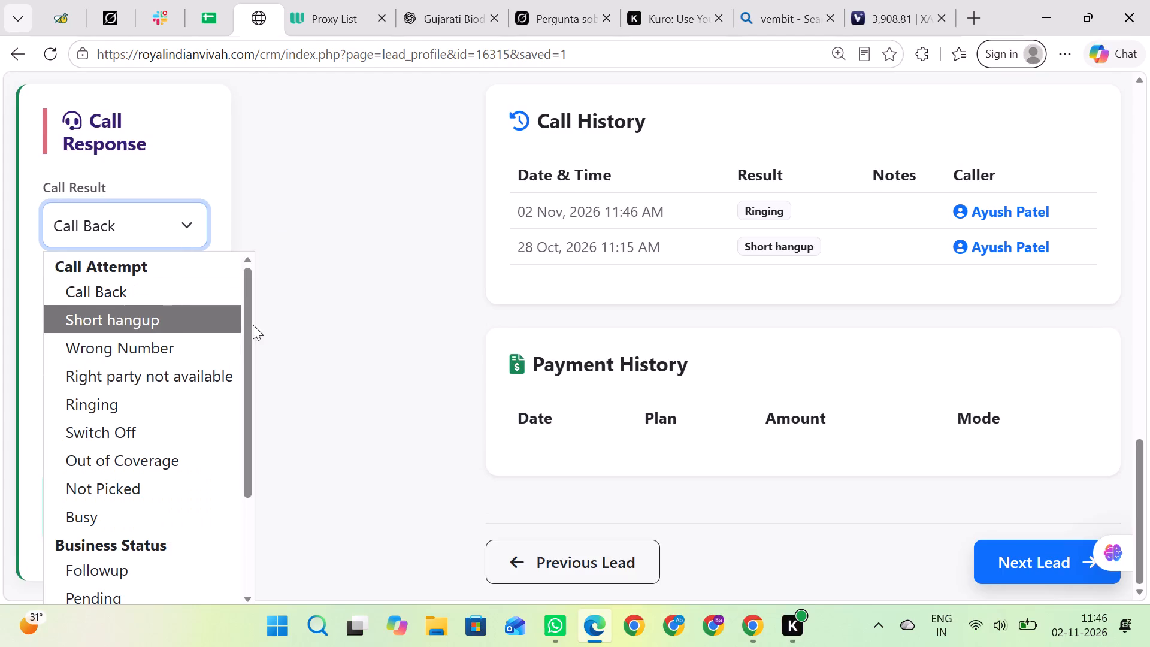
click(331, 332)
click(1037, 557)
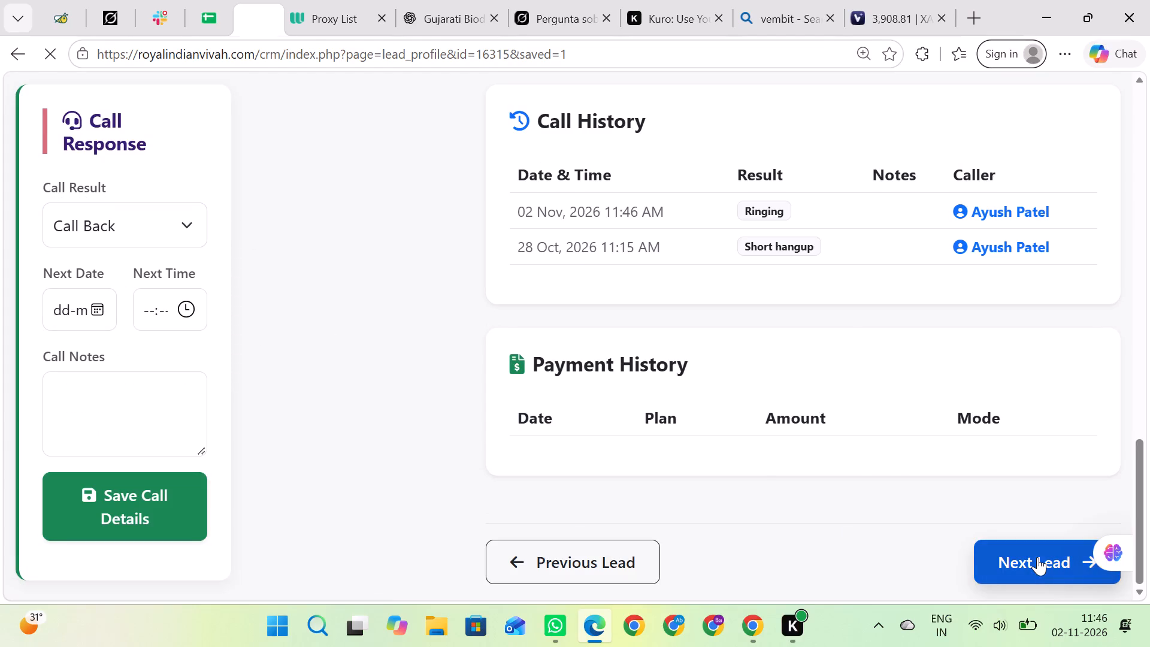
Return to the My Leads list and search it for the copied mobile number.
click(61, 87)
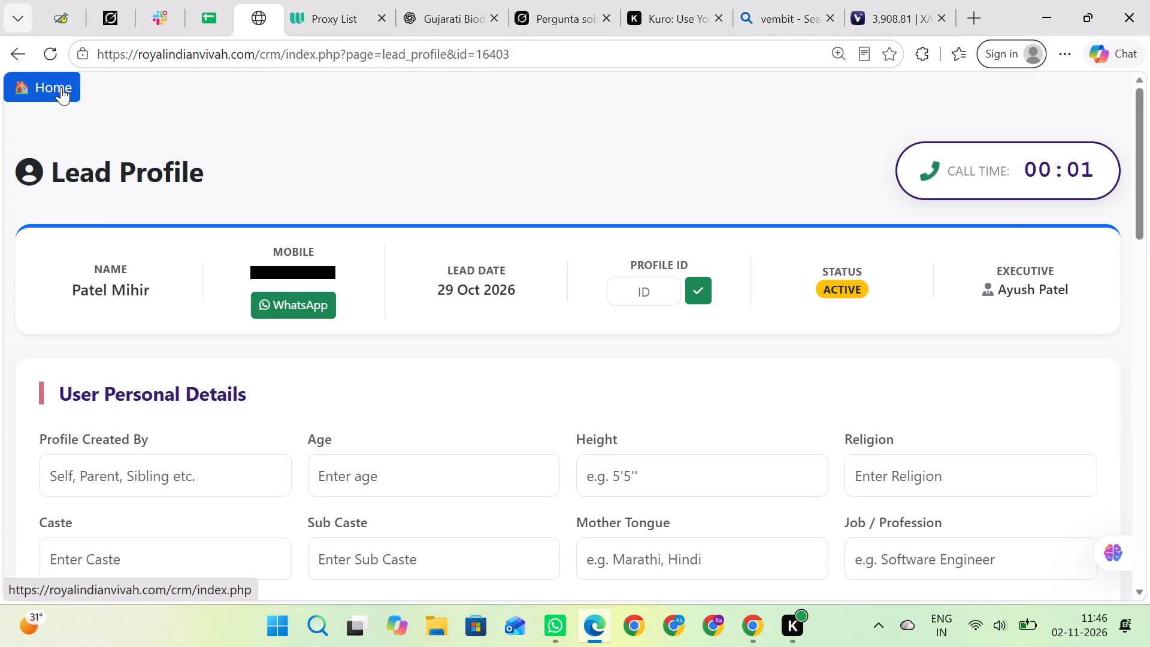
click(164, 168)
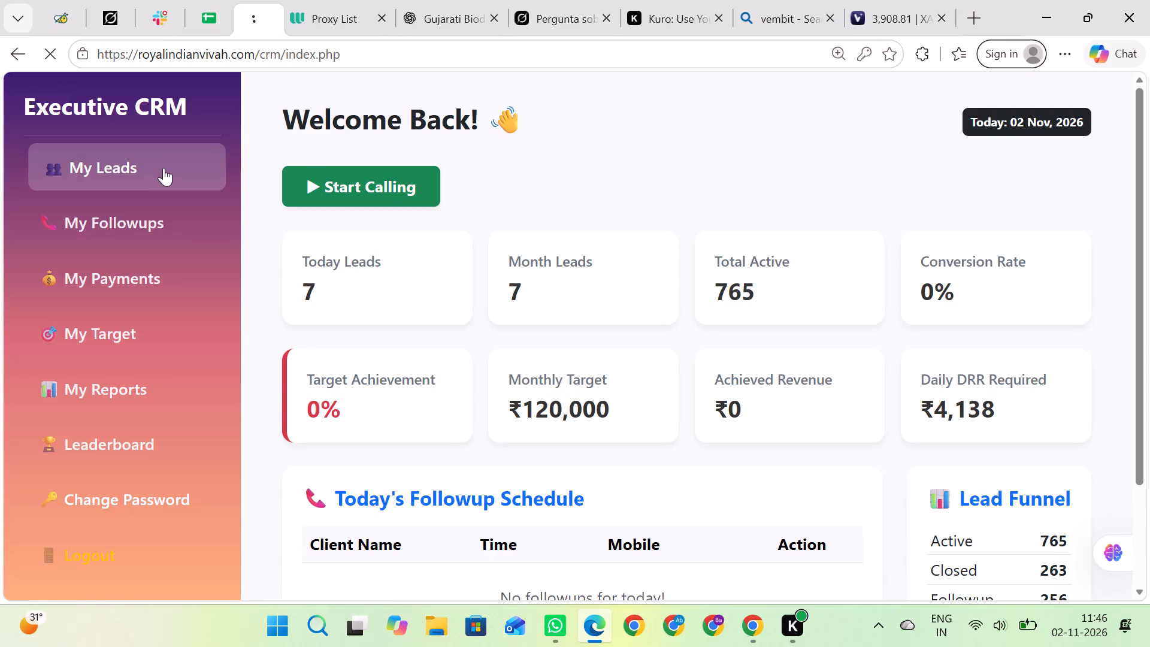
click(184, 207)
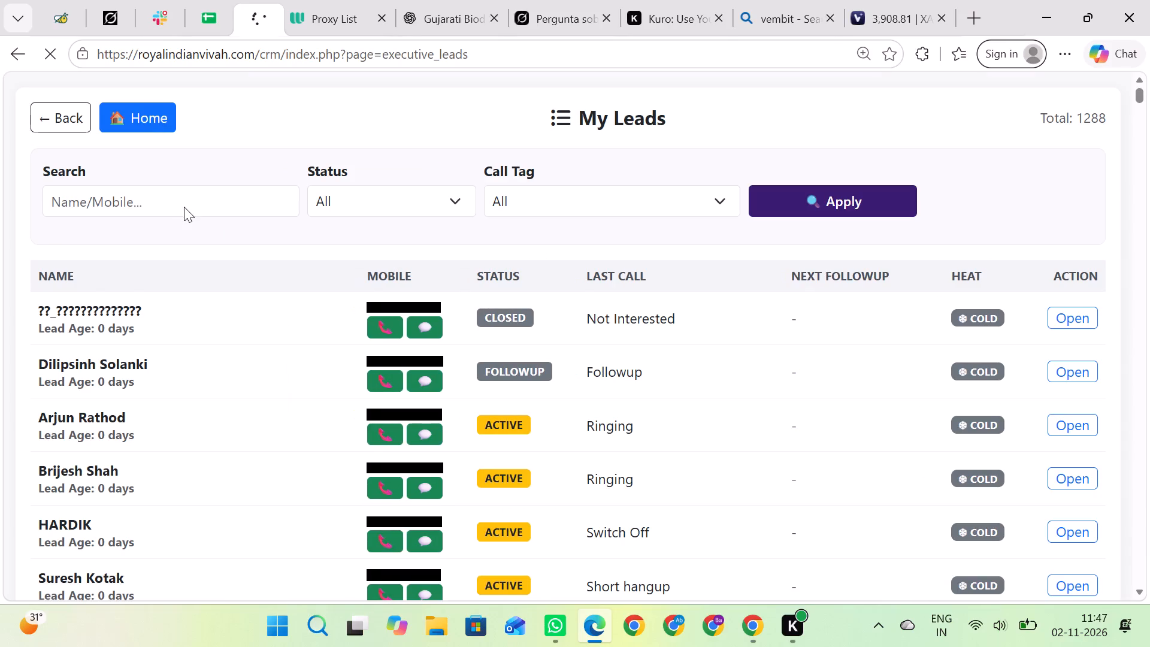
click(184, 203)
key(ctrl+v)
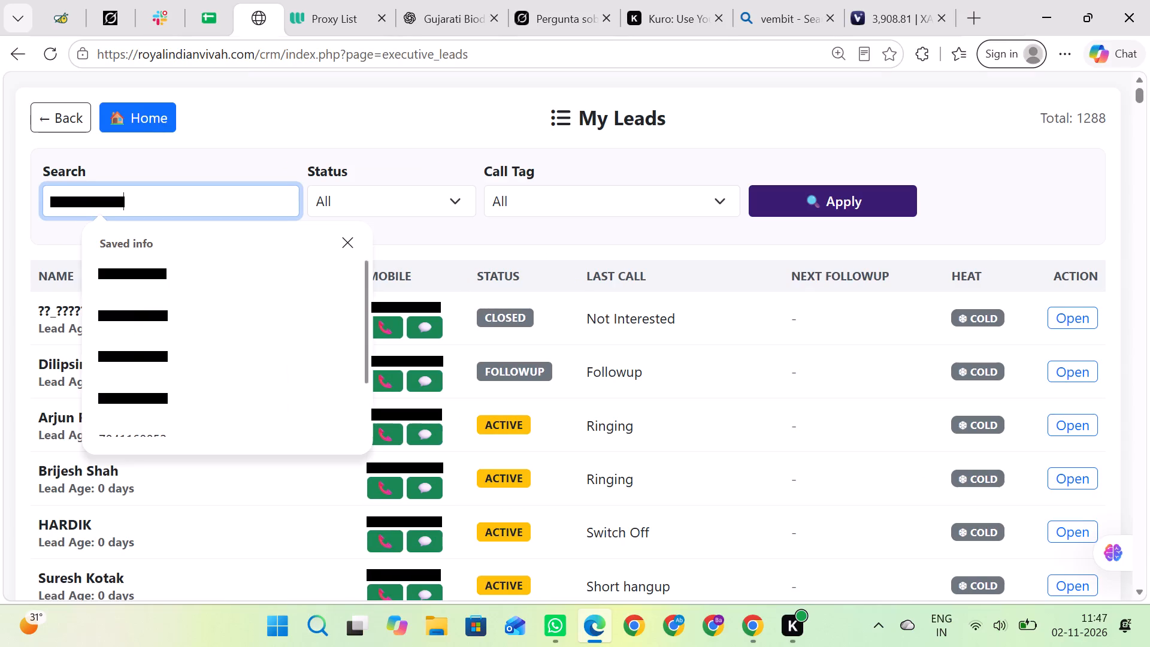
key(Return)
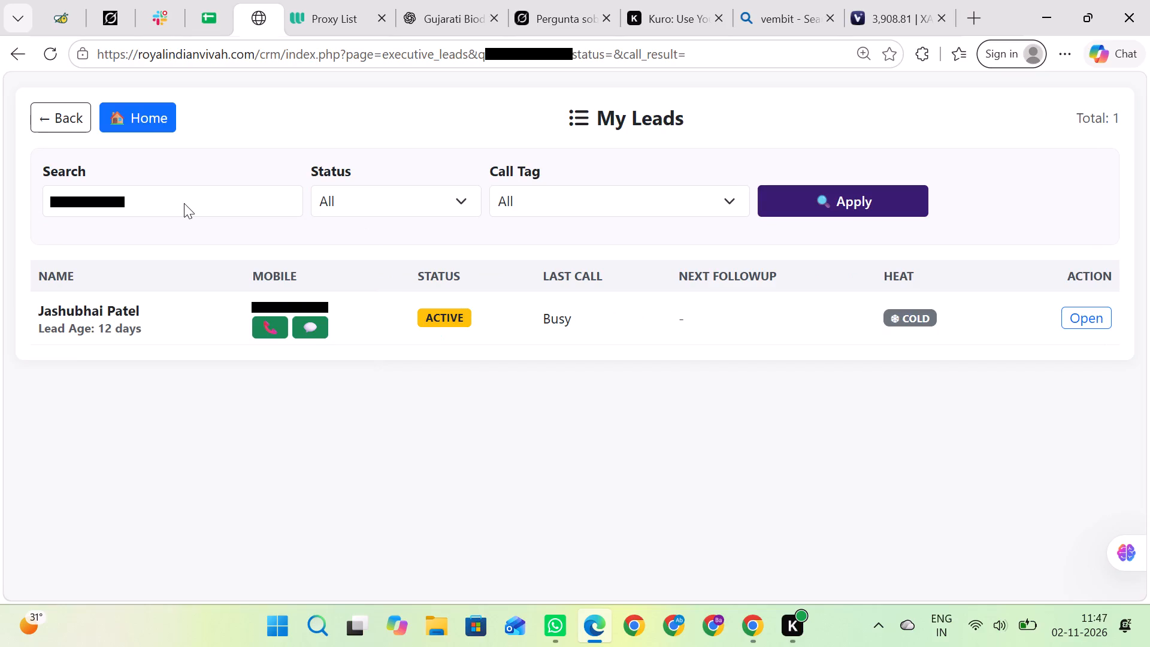
click(788, 193)
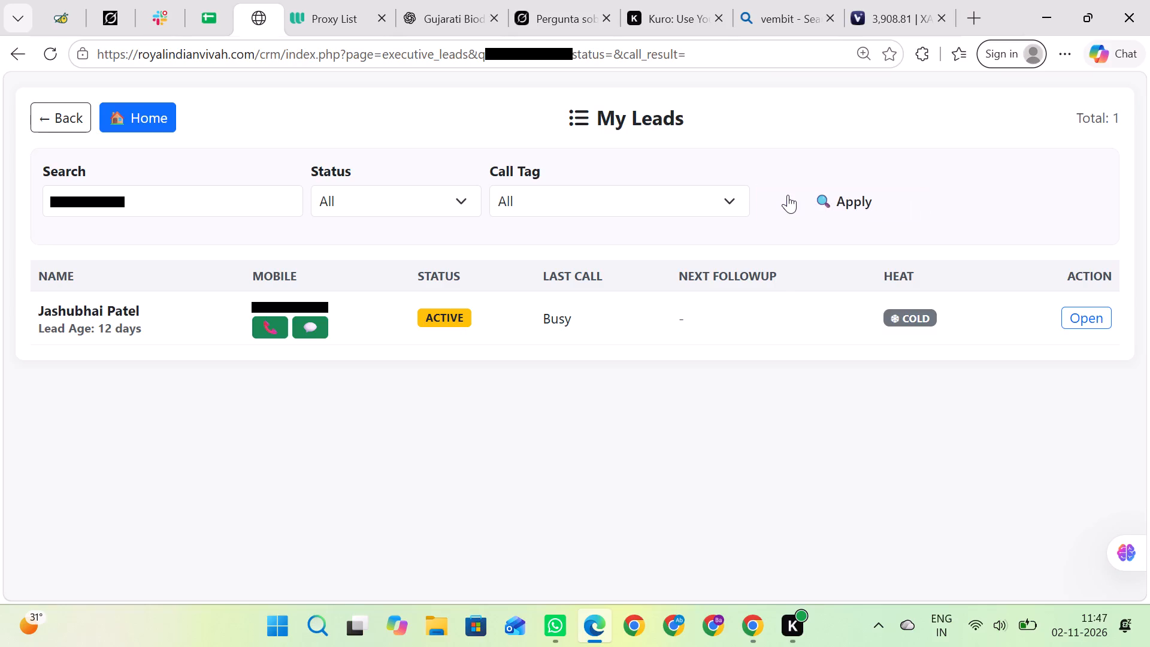
Open the lead matching the searched mobile number.
click(1107, 313)
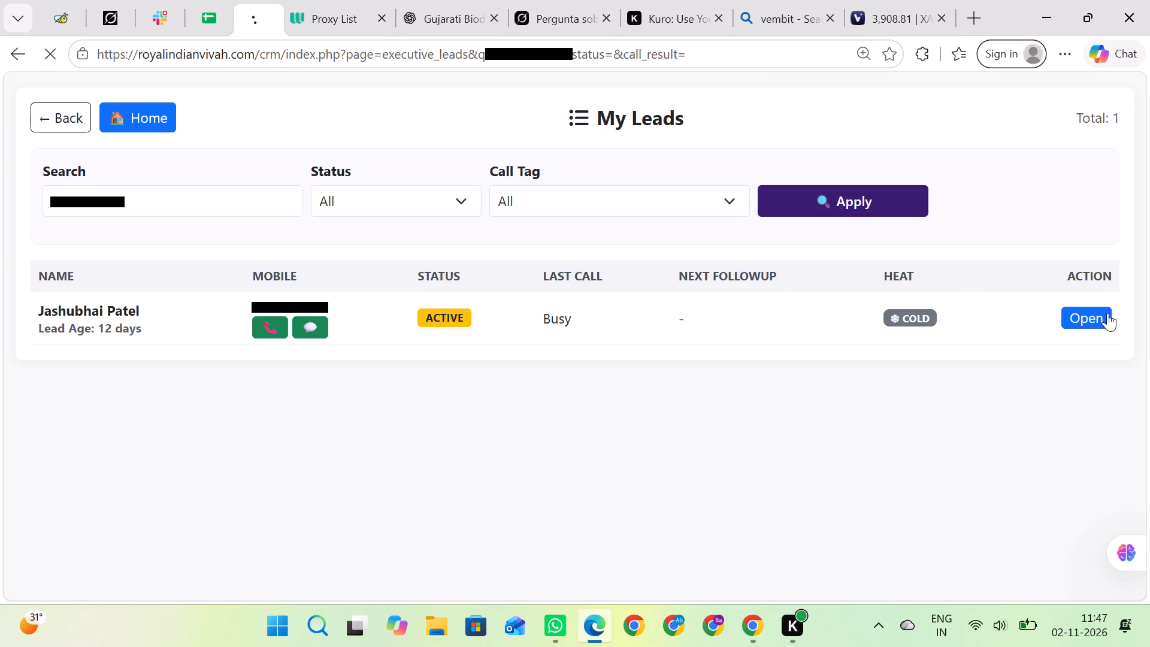
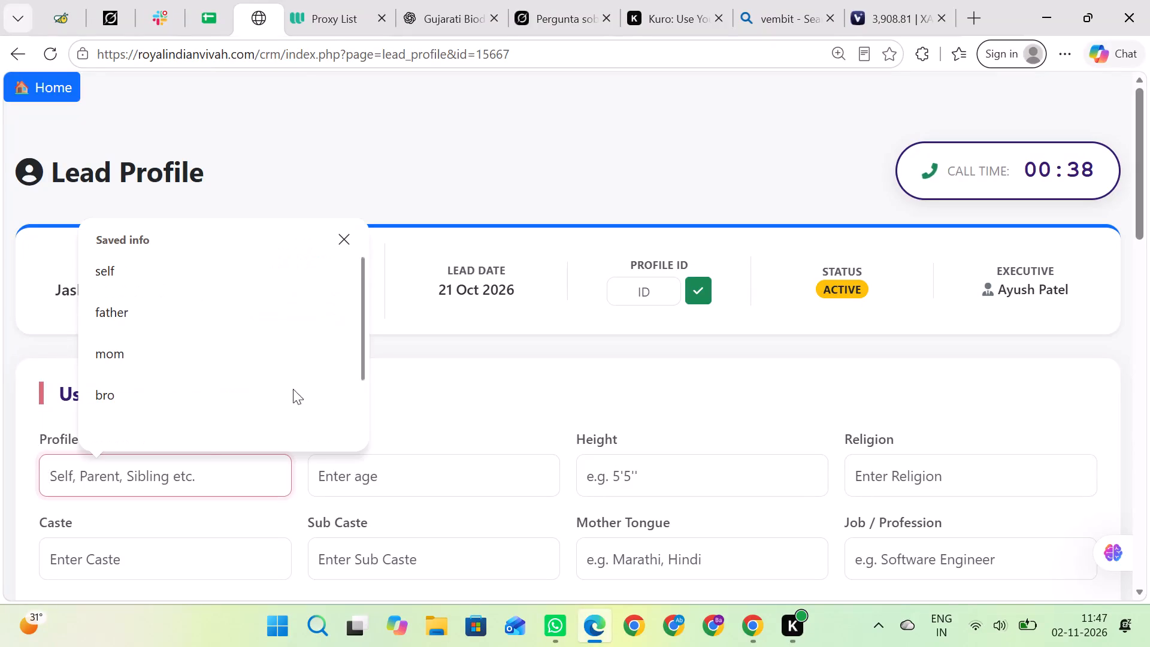
Fill in the lead's personal details: profile created by father, age 67, caste 45 and profession job.
click(282, 289)
click(399, 471)
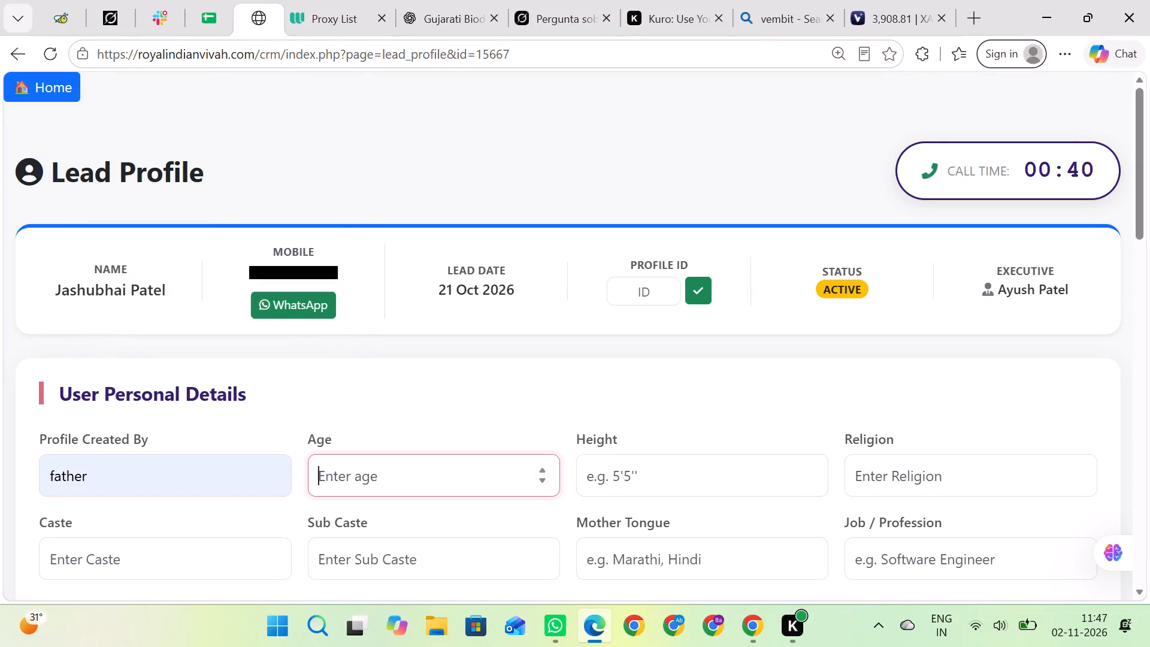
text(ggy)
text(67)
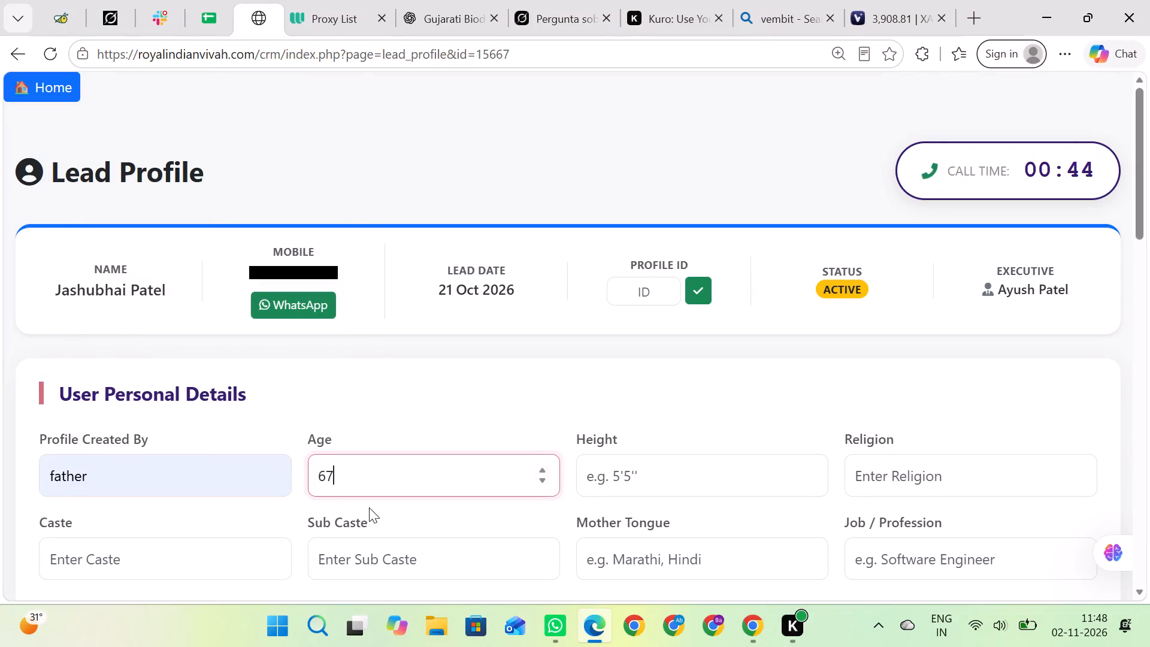
click(230, 561)
text(45)
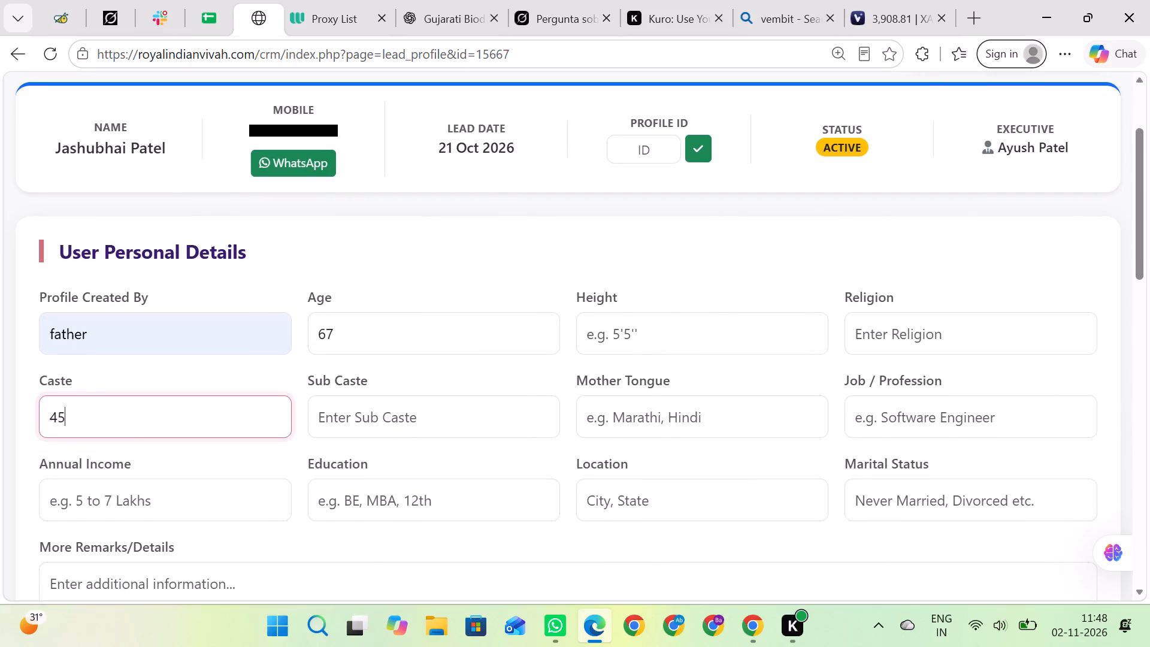
click(925, 427)
click(932, 245)
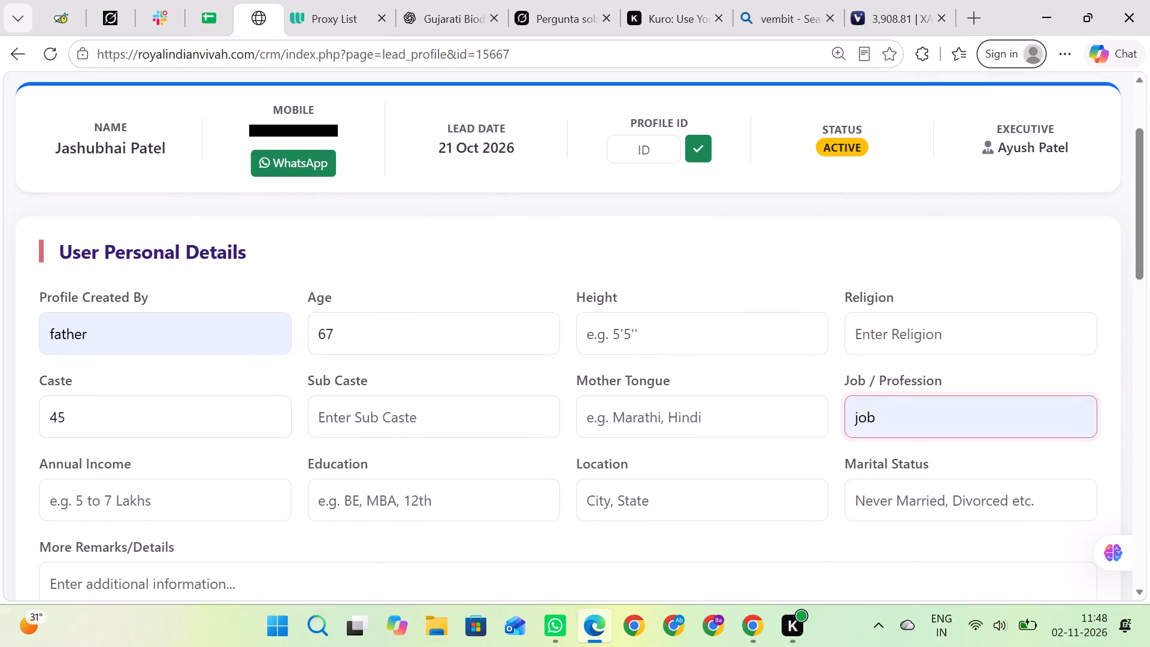
click(680, 503)
text(ah)
text(edabad)
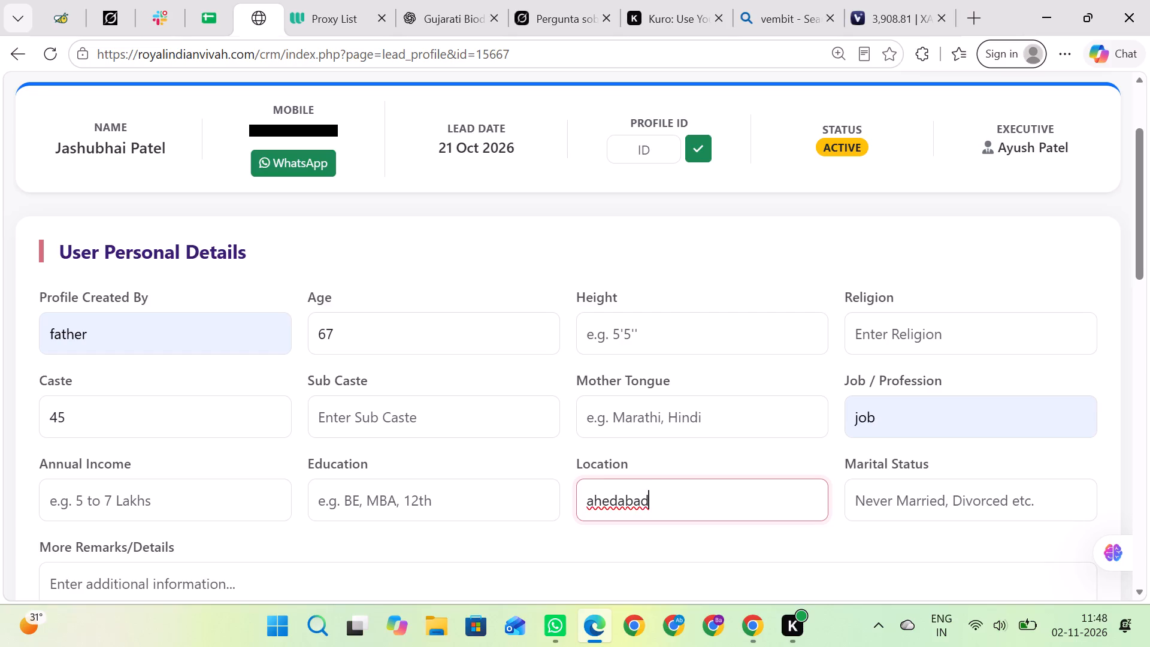
click(420, 505)
click(446, 367)
scroll(446, 367, down, 2)
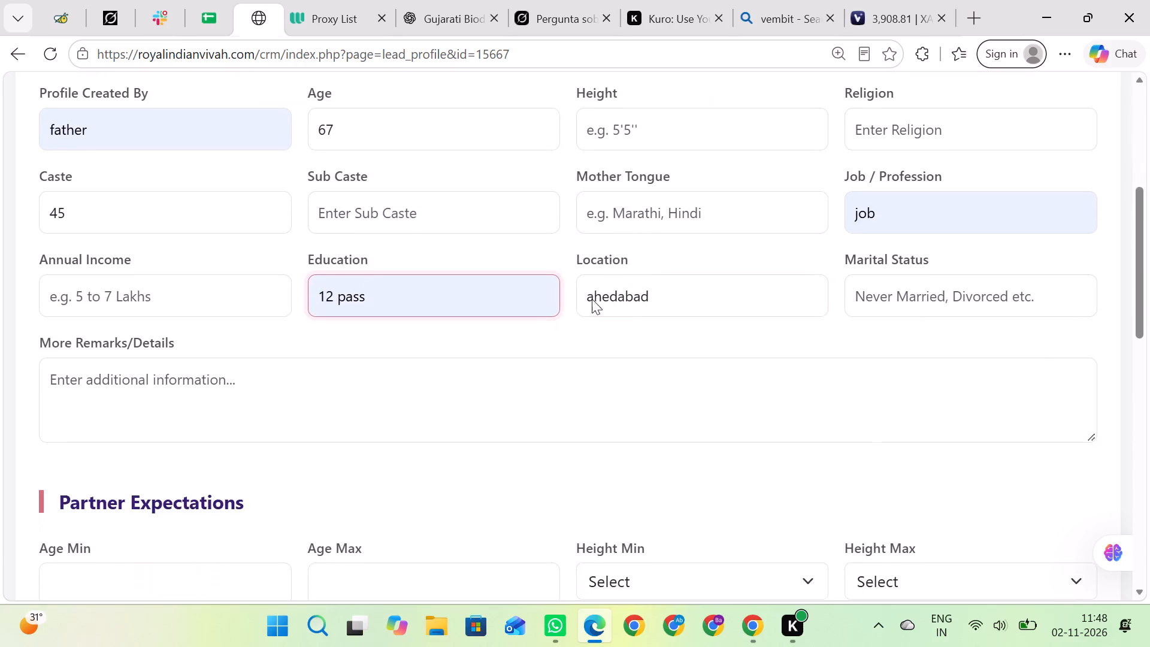
click(909, 292)
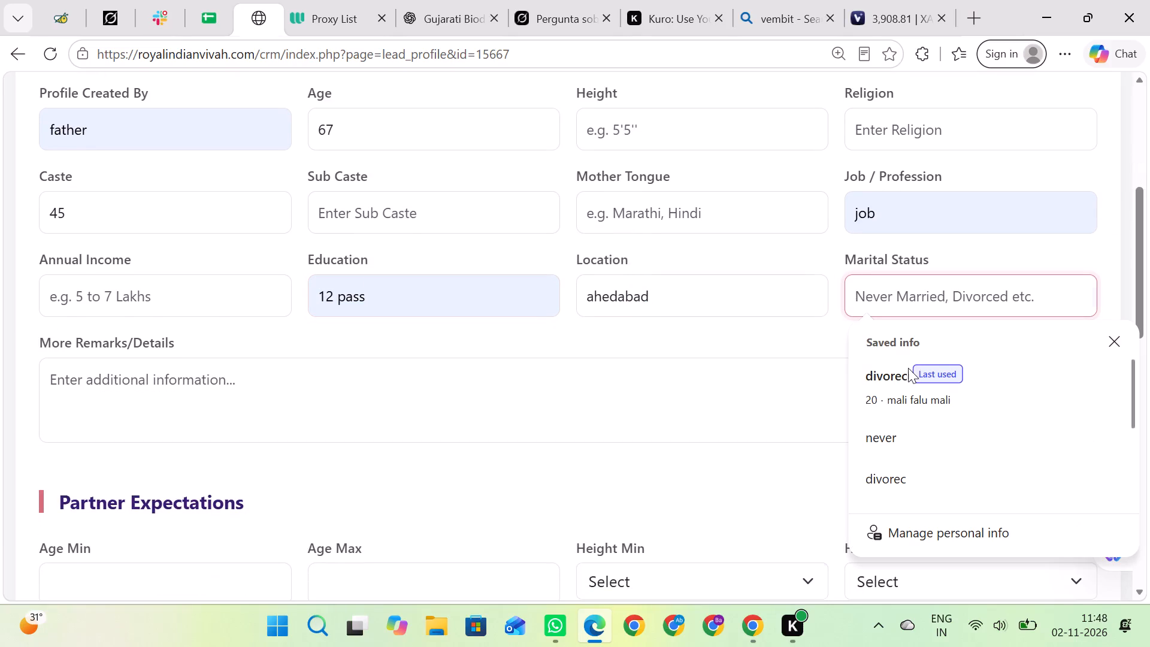
click(908, 368)
Fill in the maximum age under Partner Expectations from a saved entry.
scroll(657, 518, down, 1)
click(424, 531)
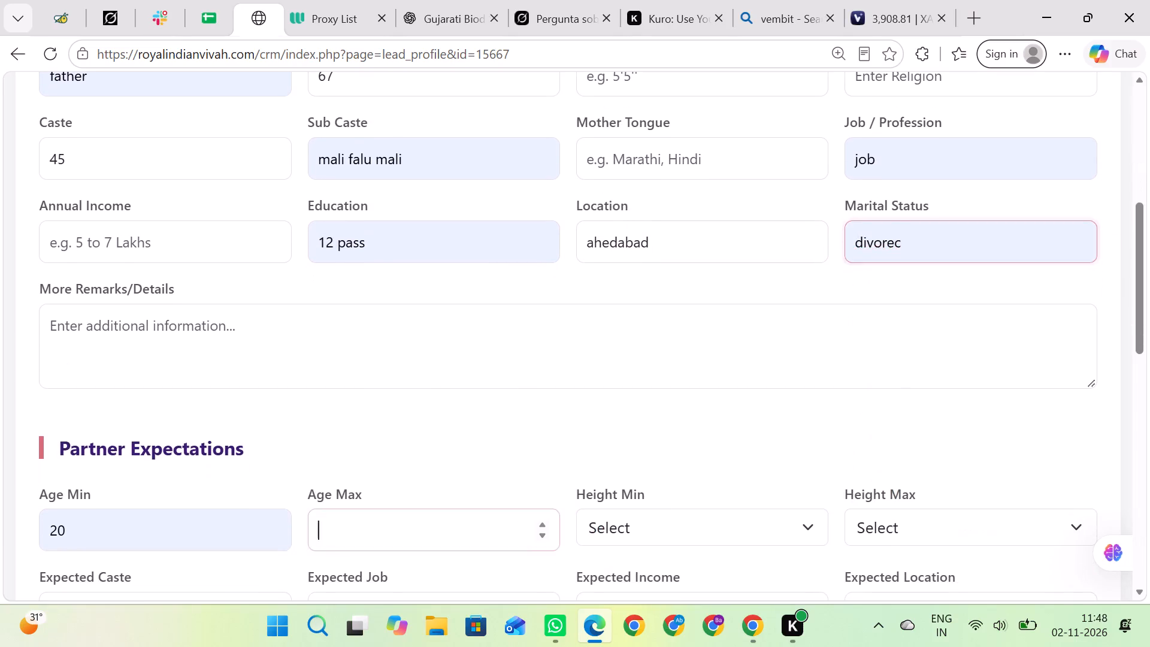
click(353, 445)
Set the call result to Busy and save the lead's call details.
scroll(353, 445, down, 4)
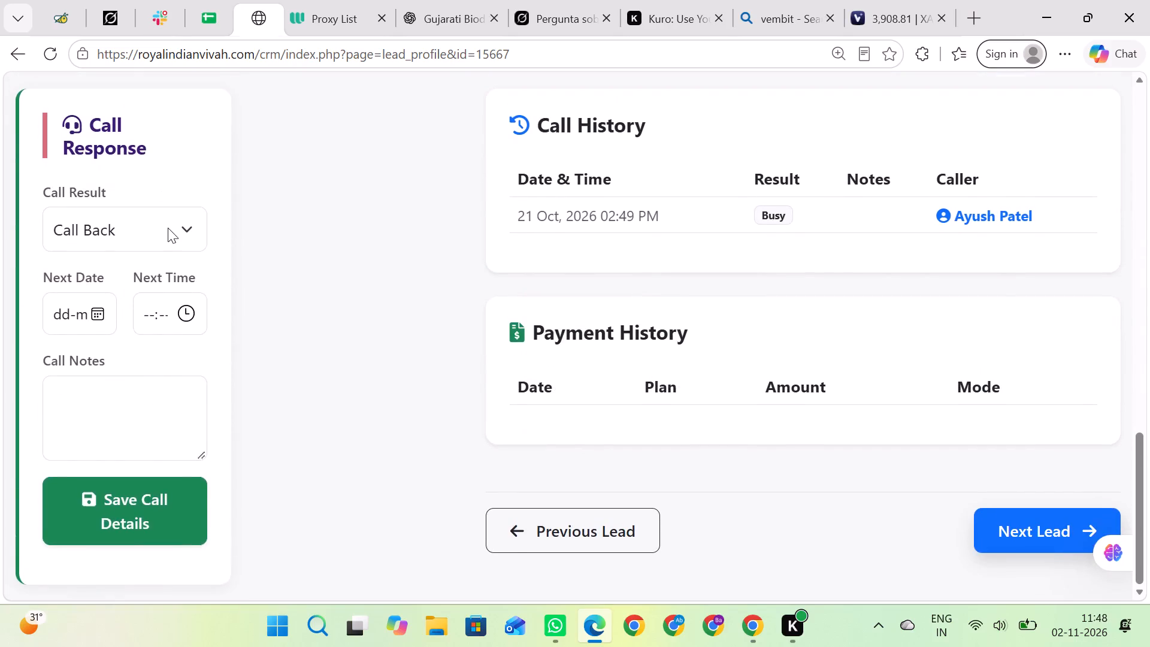
click(168, 228)
click(140, 414)
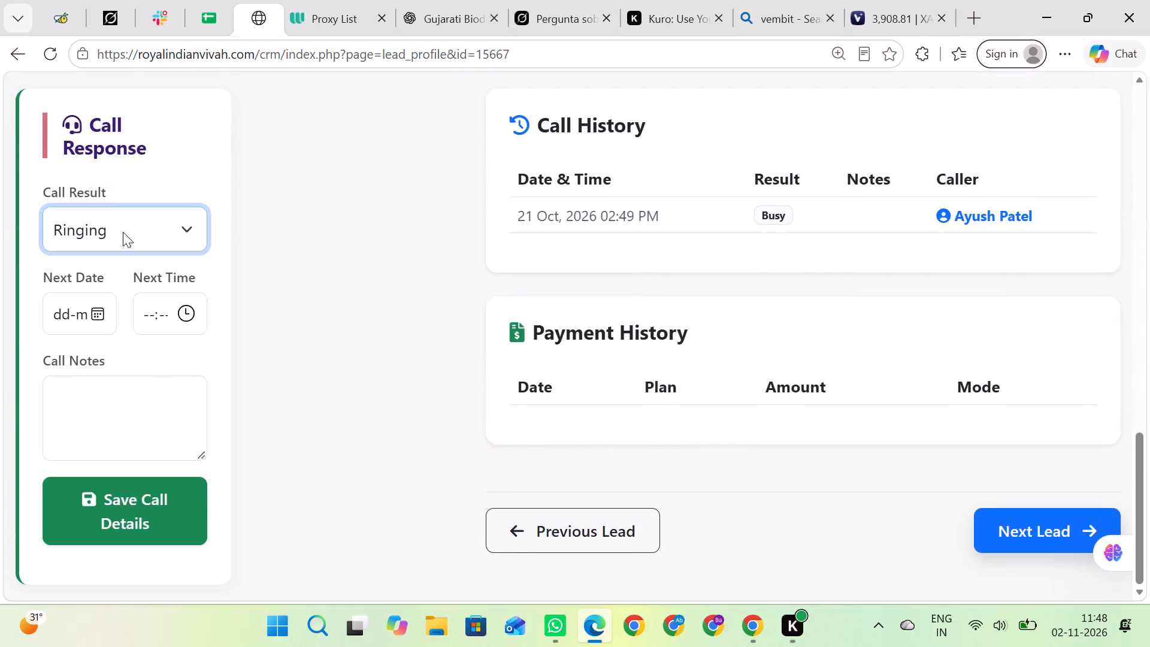
click(127, 220)
click(93, 513)
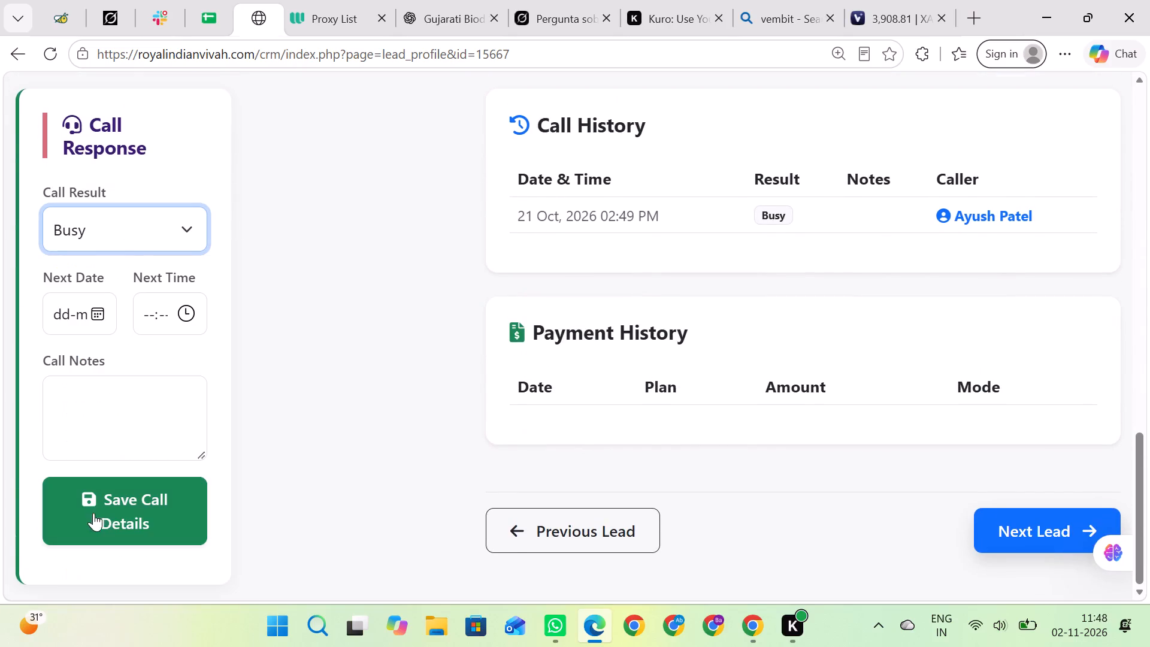
click(105, 516)
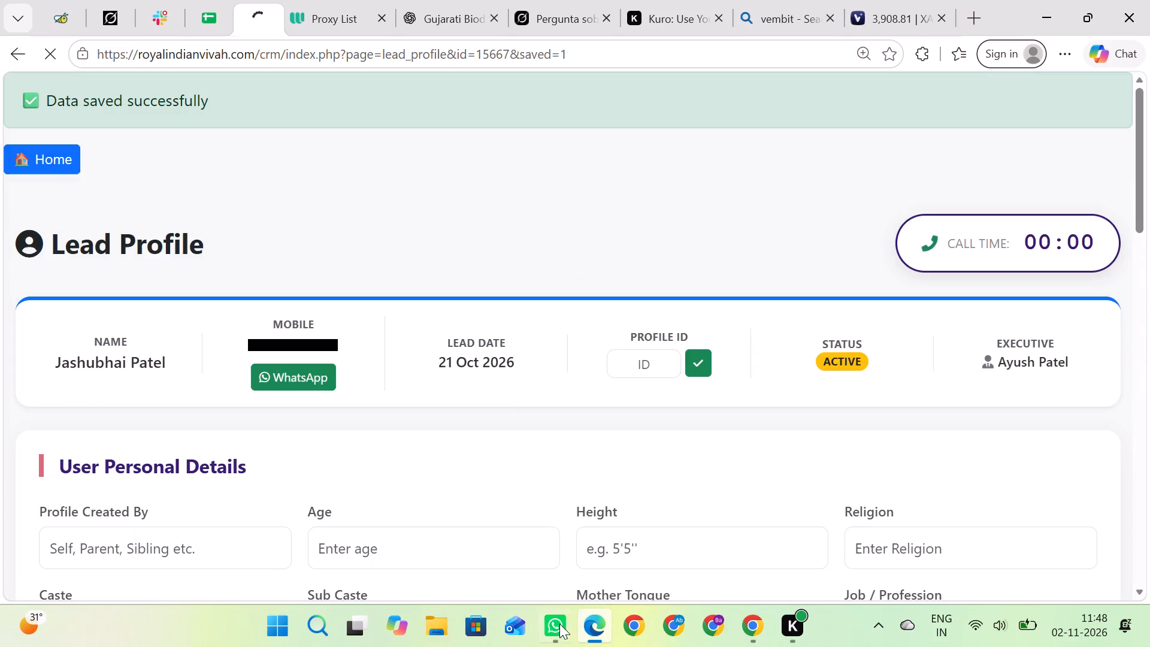
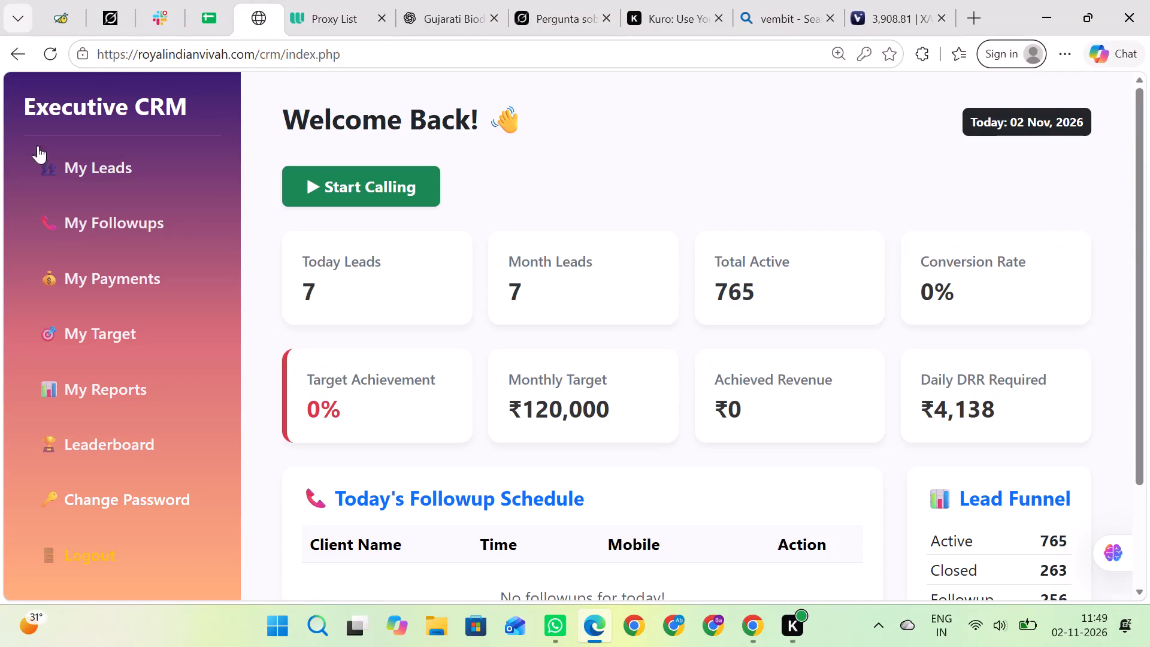
Look up the lead in My Leads by the copied mobile number and open the matching lead's profile.
click(70, 165)
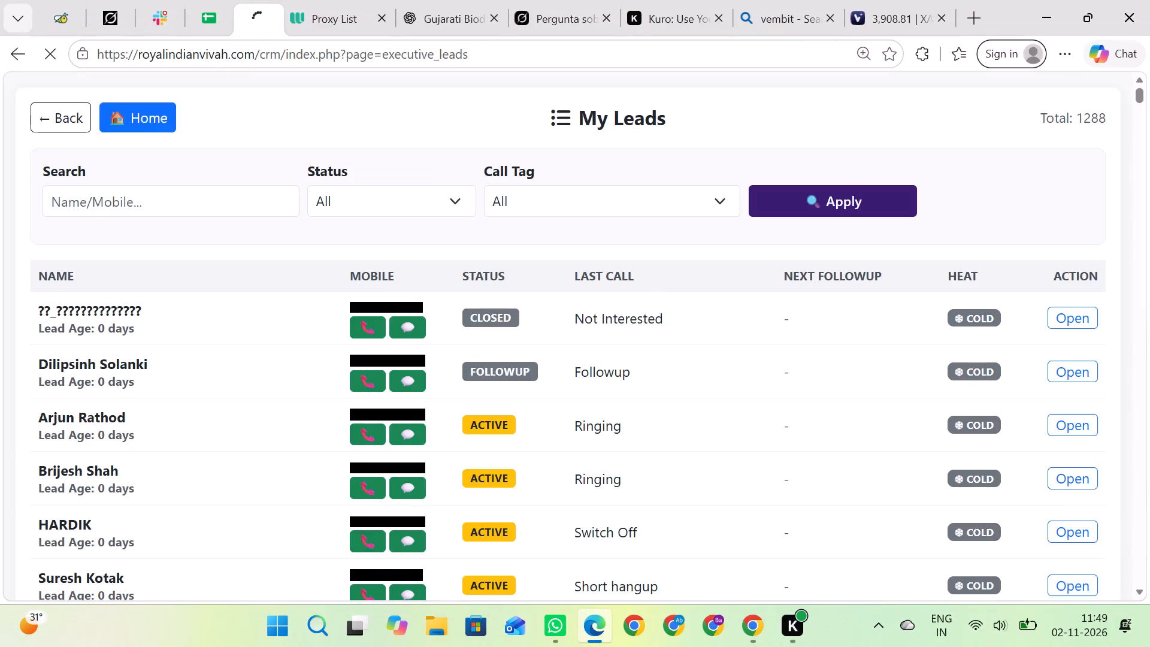
click(161, 203)
key(ctrl+v)
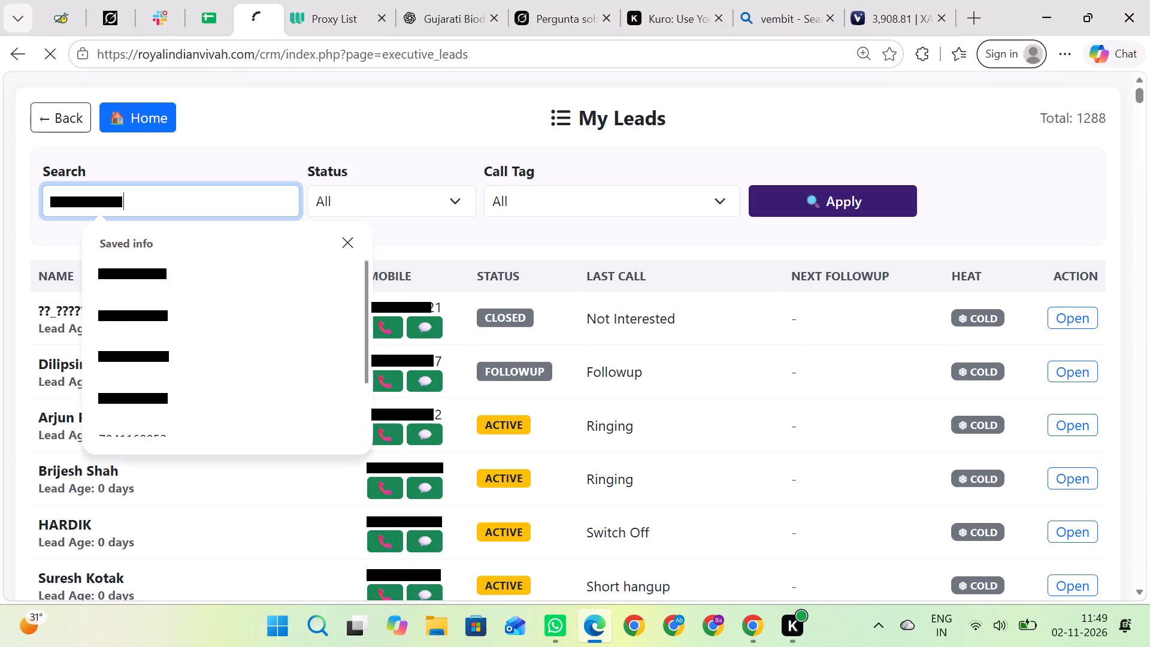
key(Return)
click(891, 202)
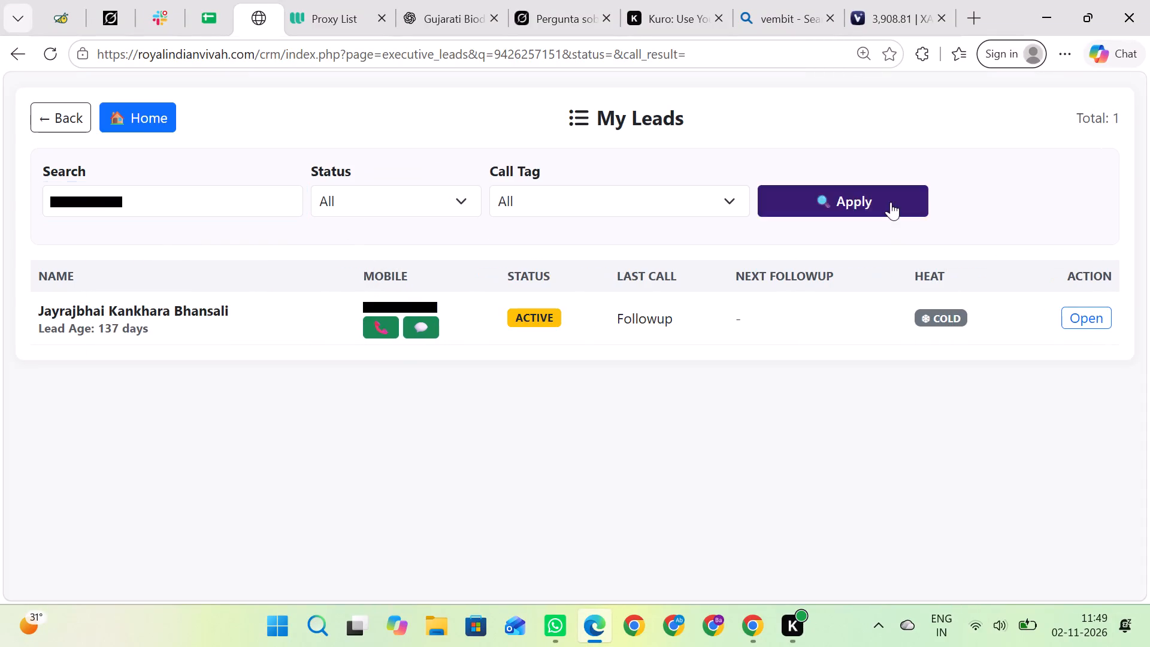
click(1107, 318)
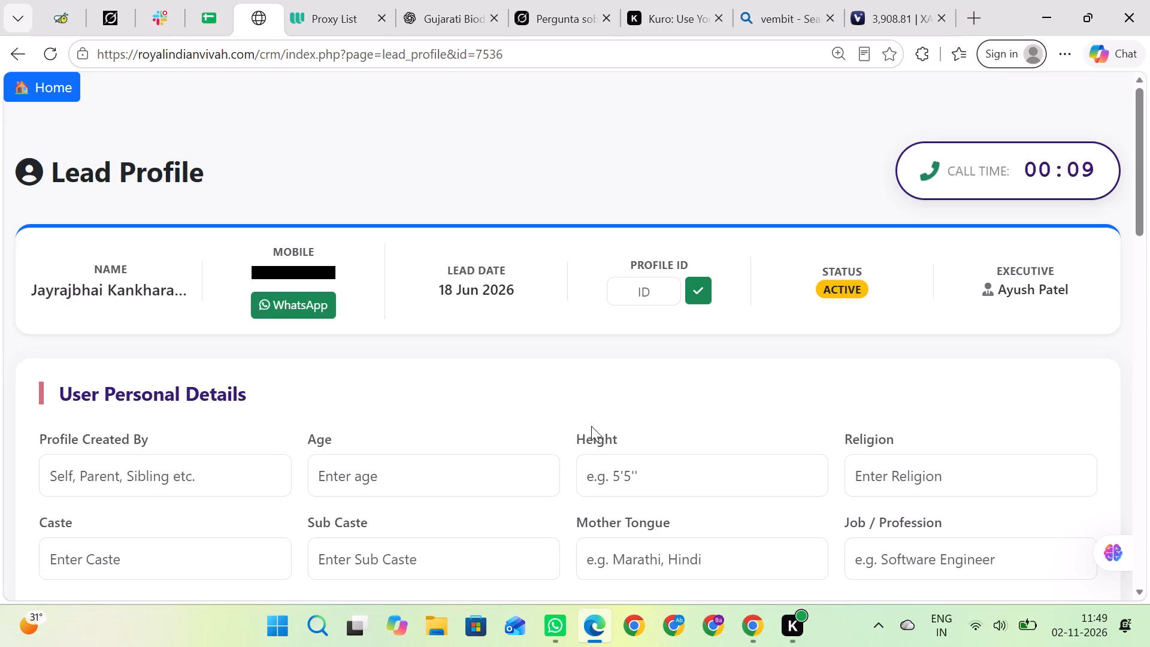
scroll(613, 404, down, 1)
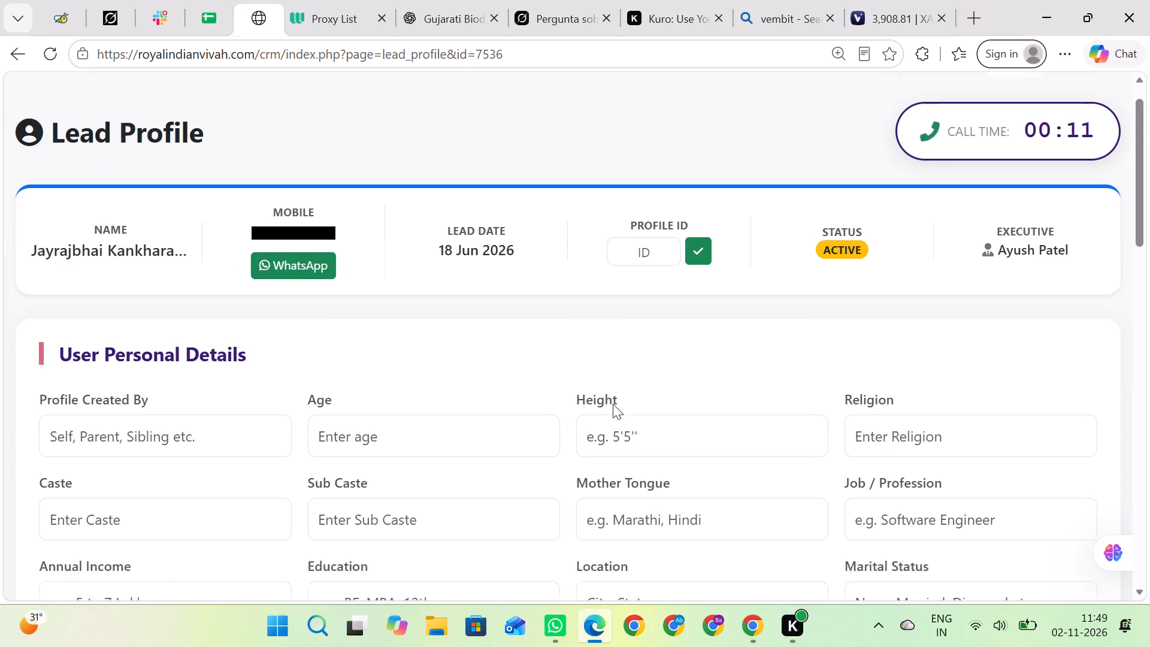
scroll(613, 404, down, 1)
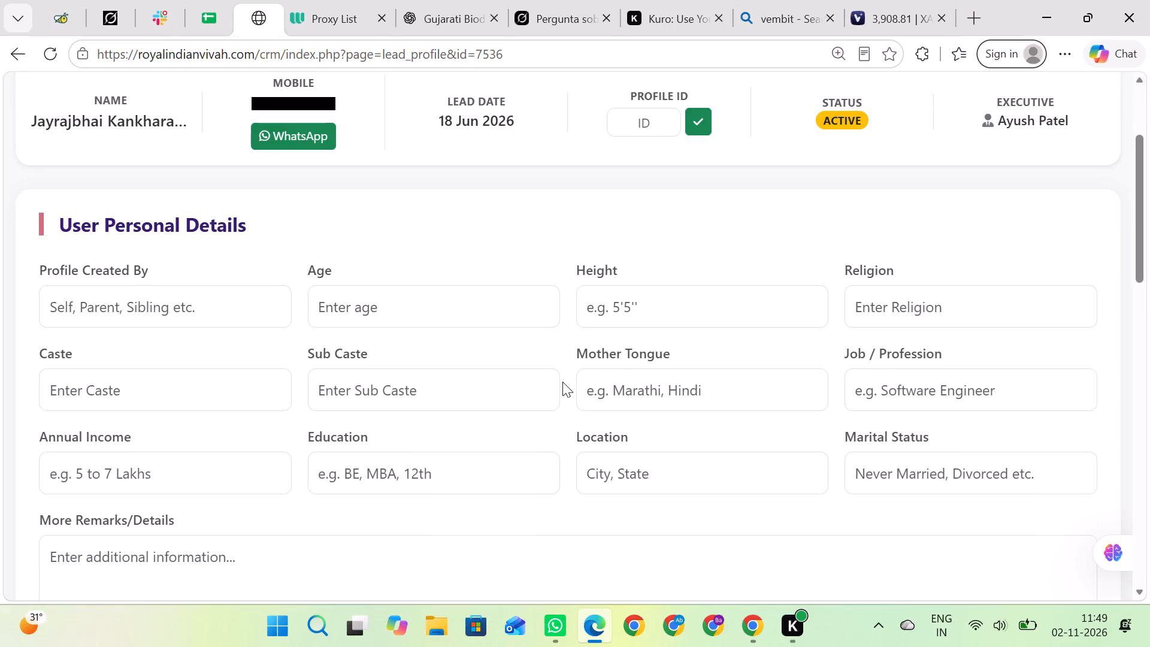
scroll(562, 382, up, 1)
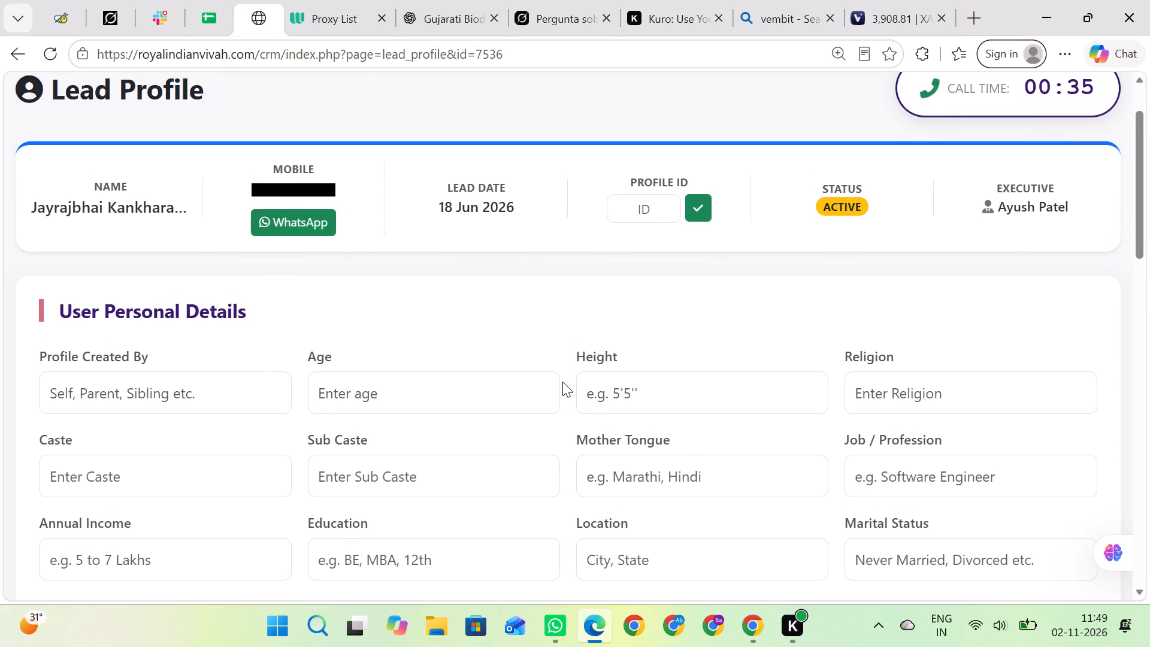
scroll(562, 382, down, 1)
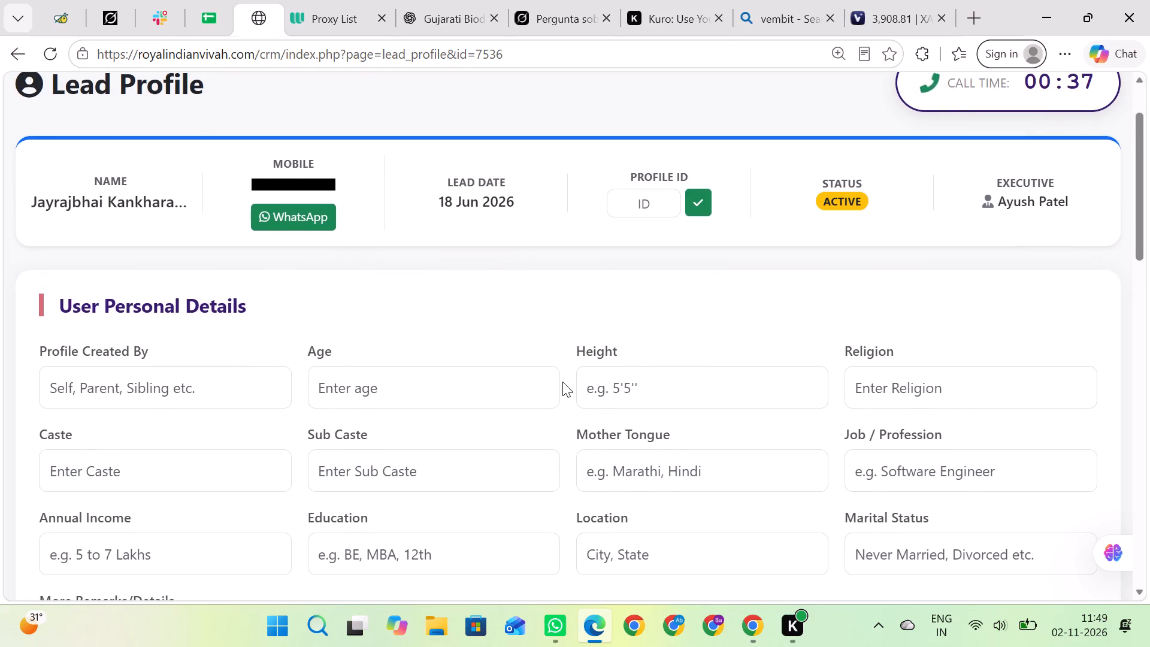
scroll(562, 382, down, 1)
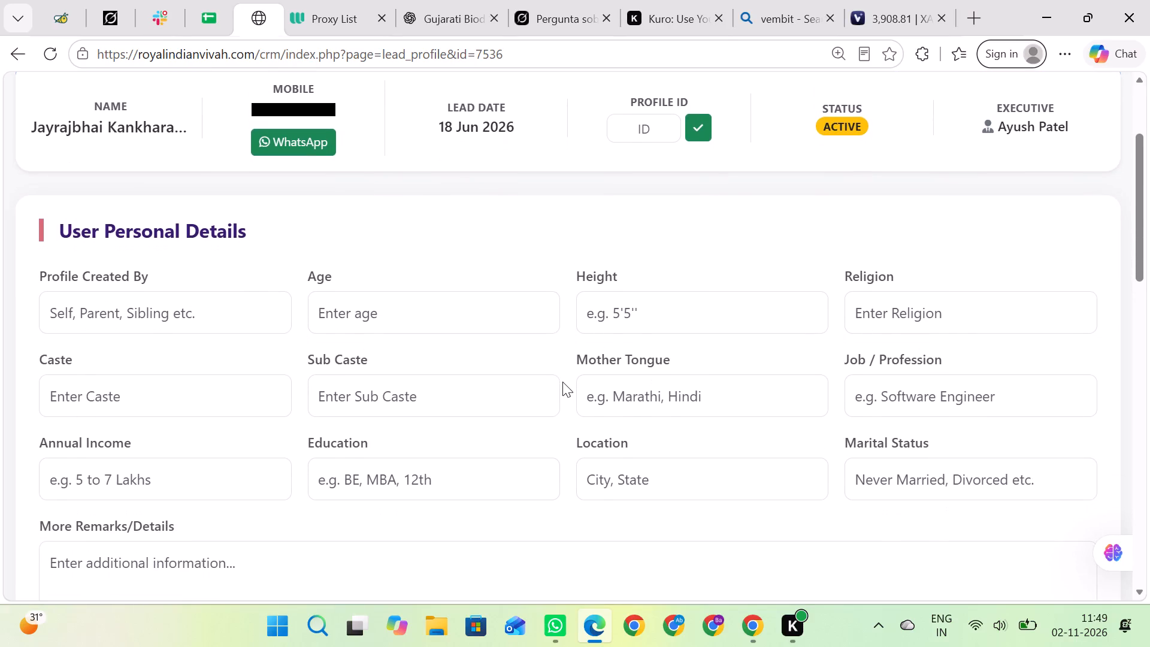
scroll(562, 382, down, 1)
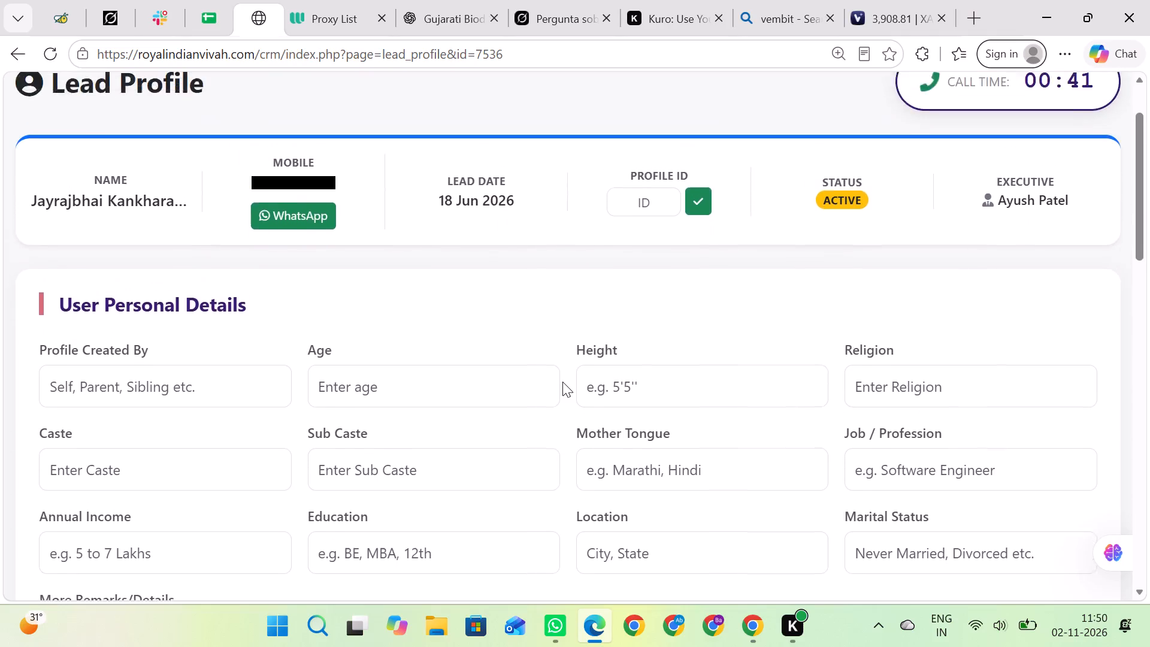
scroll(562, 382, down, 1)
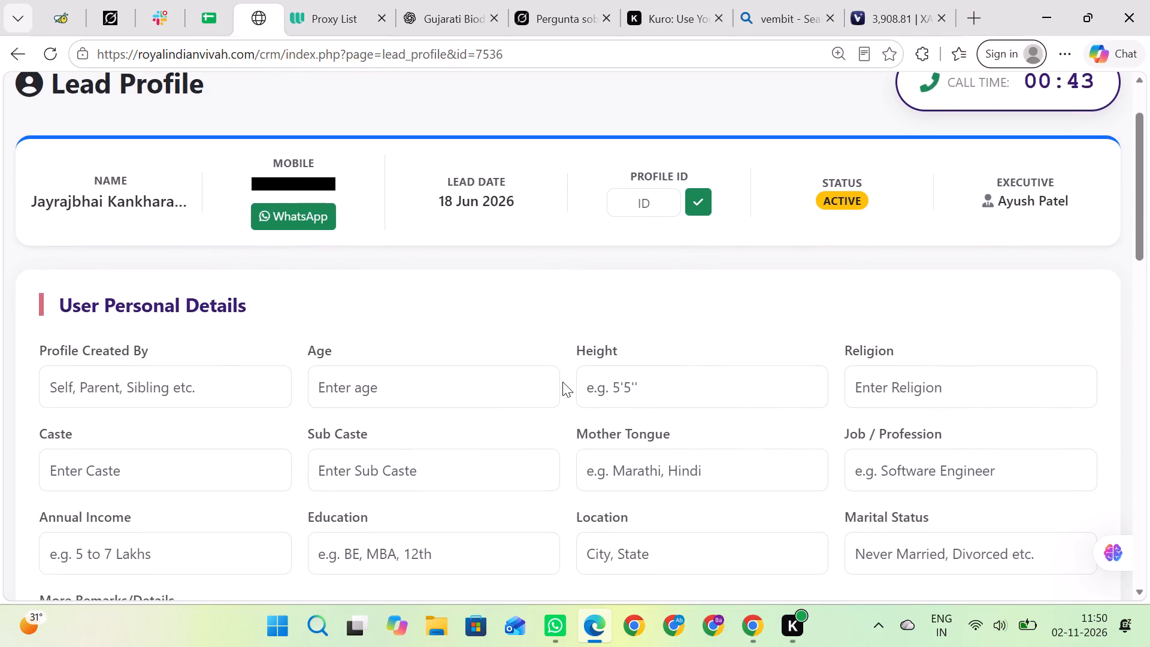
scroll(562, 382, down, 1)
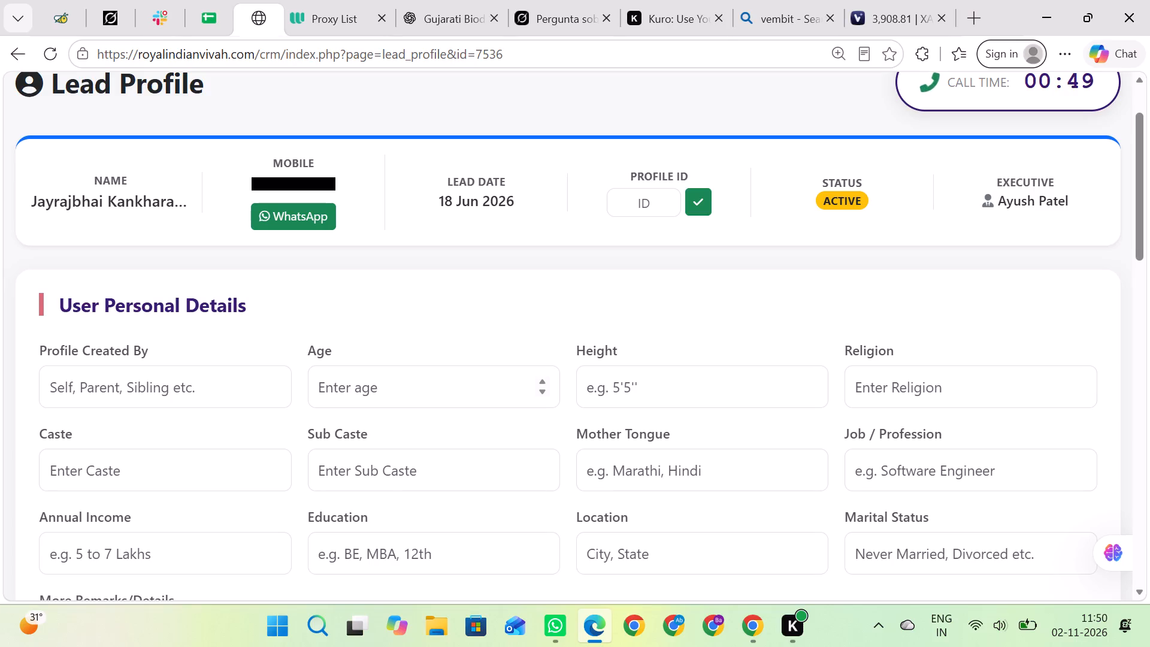
Set the call result to Short hangup and save the lead's call details.
click(443, 329)
scroll(443, 329, down, 4)
click(152, 265)
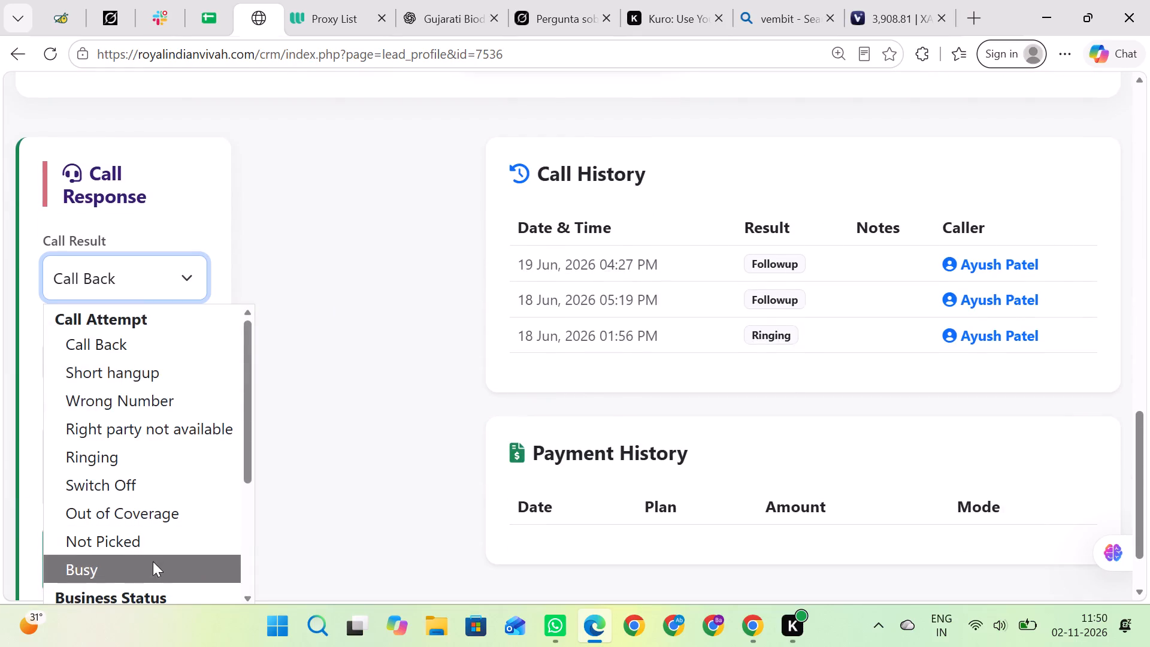
click(161, 375)
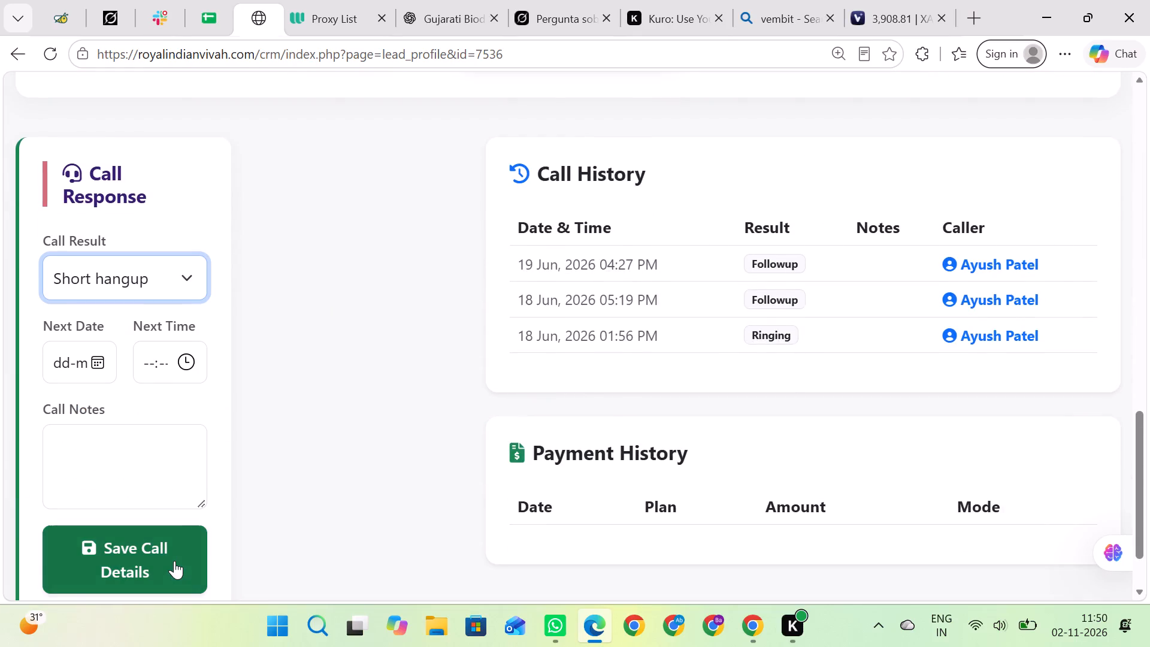
click(174, 561)
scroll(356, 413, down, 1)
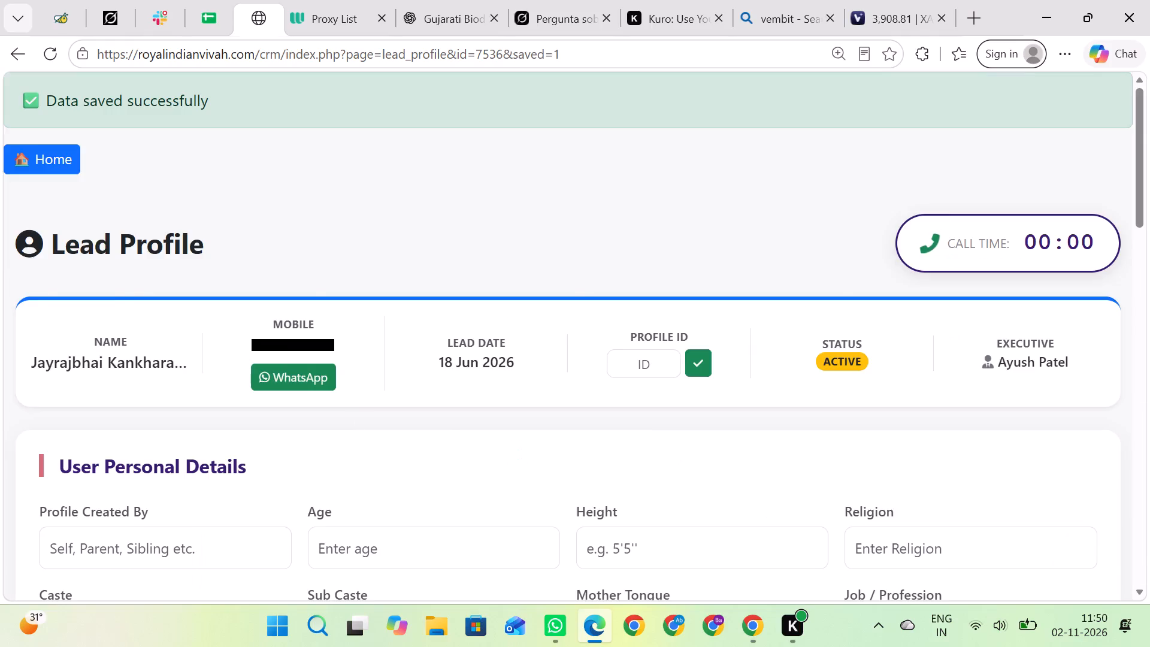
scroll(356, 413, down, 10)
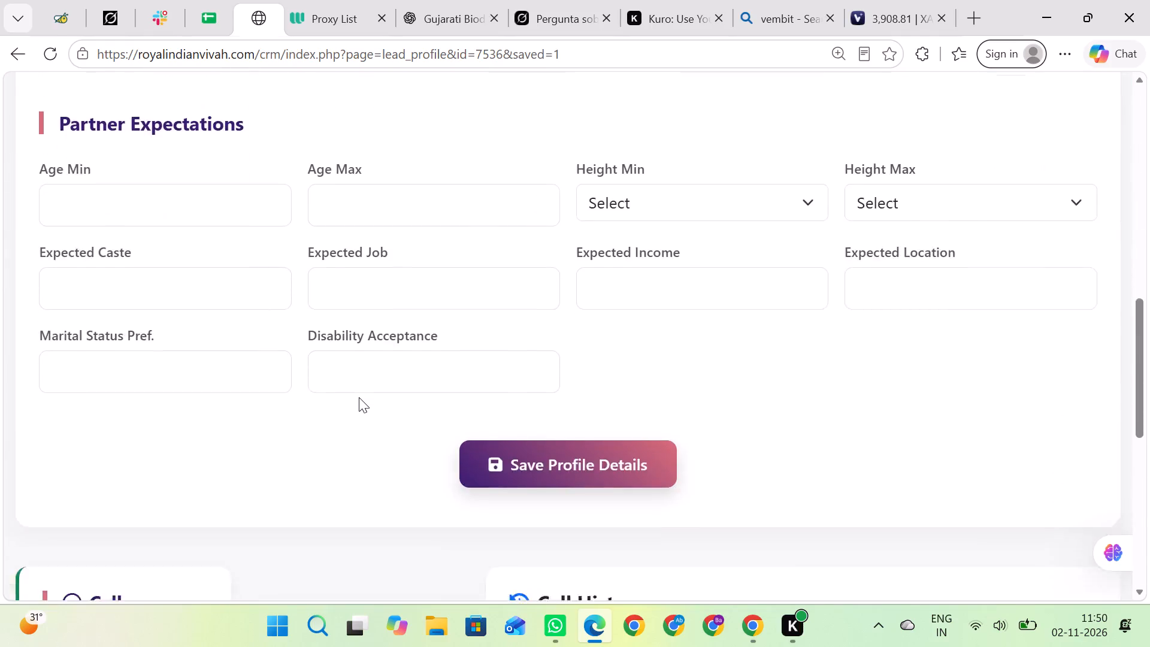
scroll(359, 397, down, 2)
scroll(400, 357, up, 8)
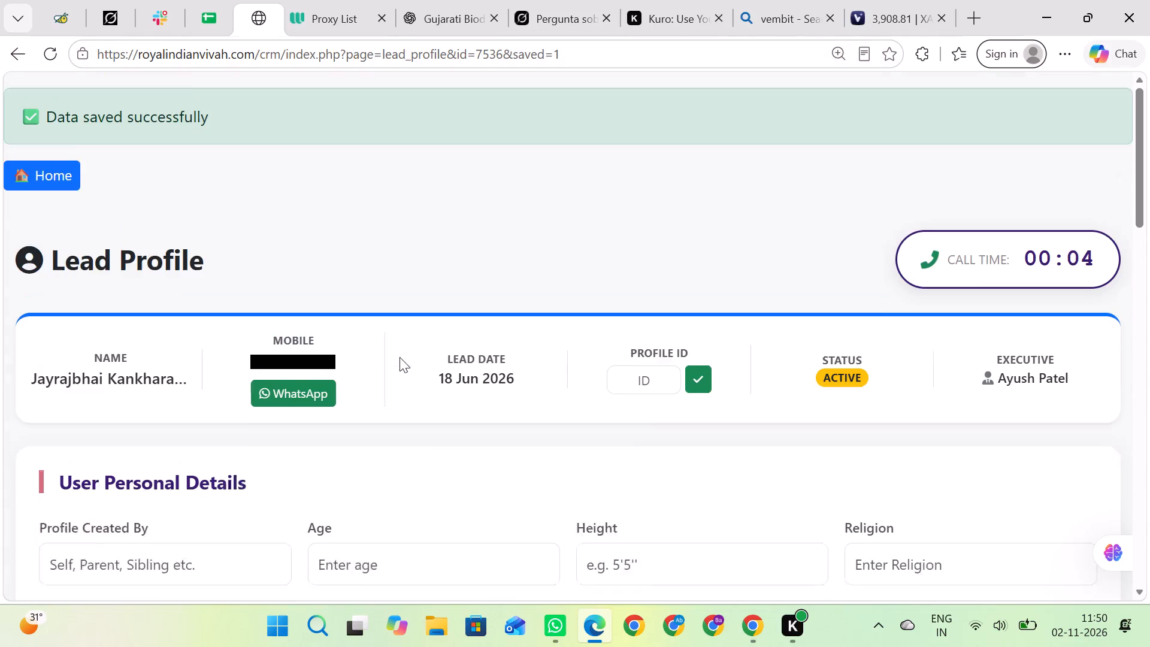